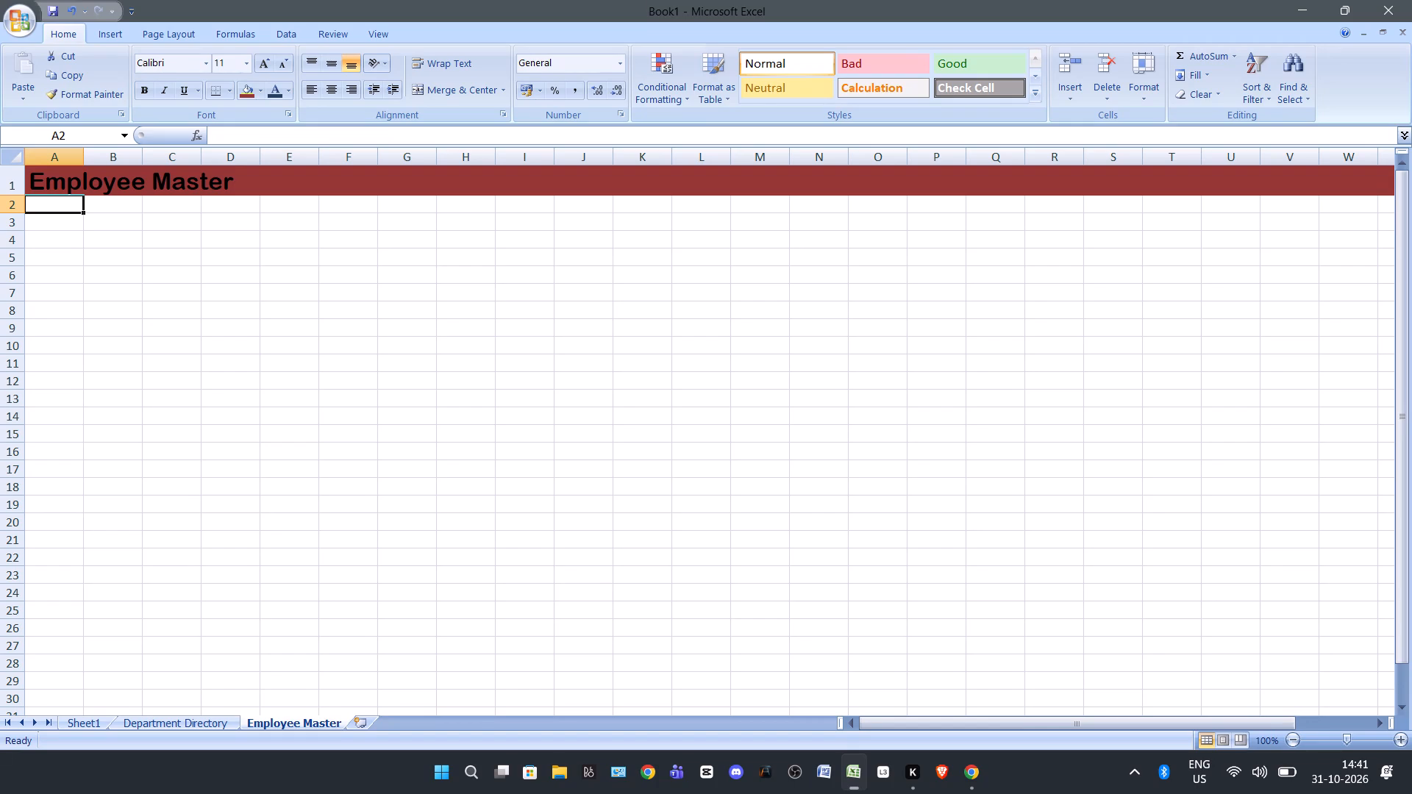
Enter the header "Employee ID" in cell A3 of the Employee Master sheet.
click(52, 222)
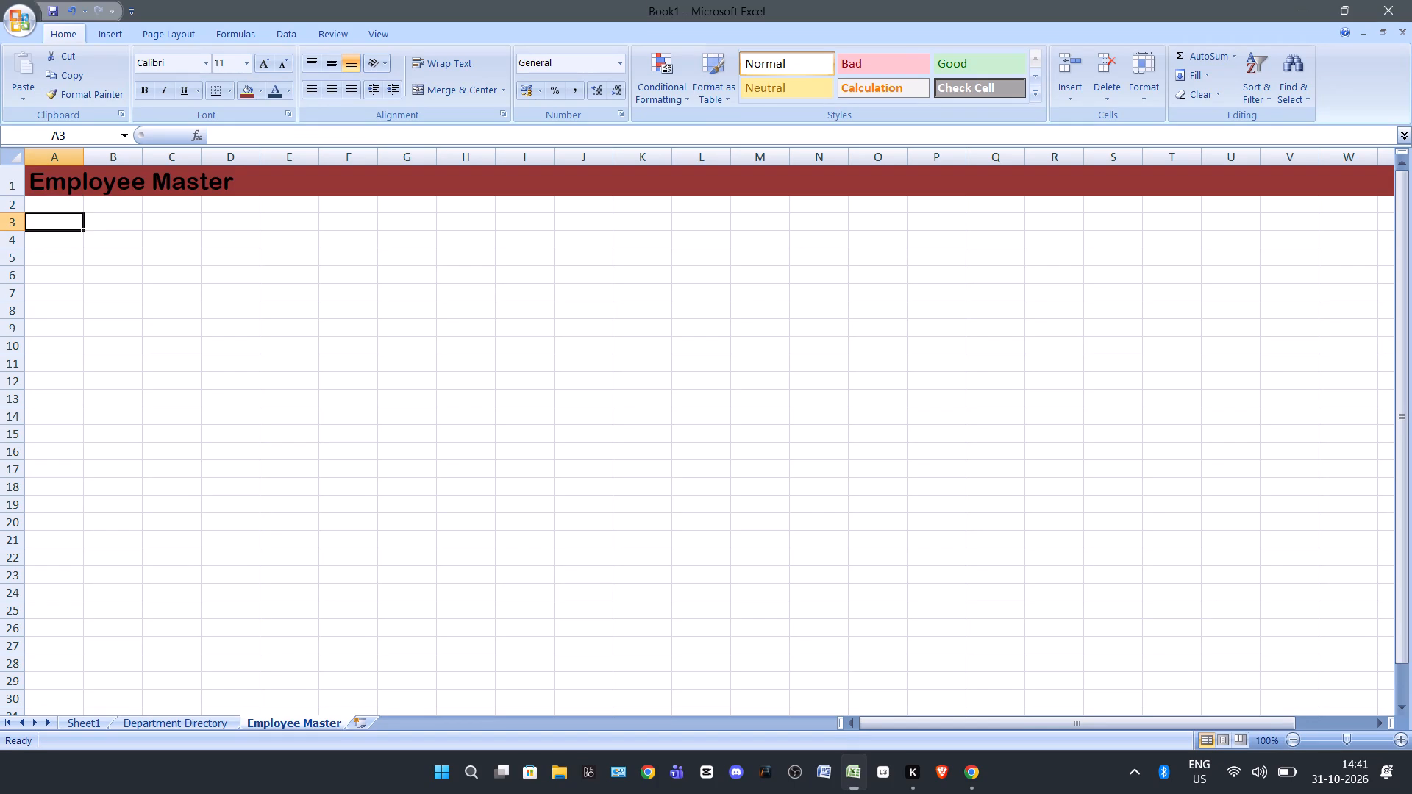
text(Employee)
key(space)
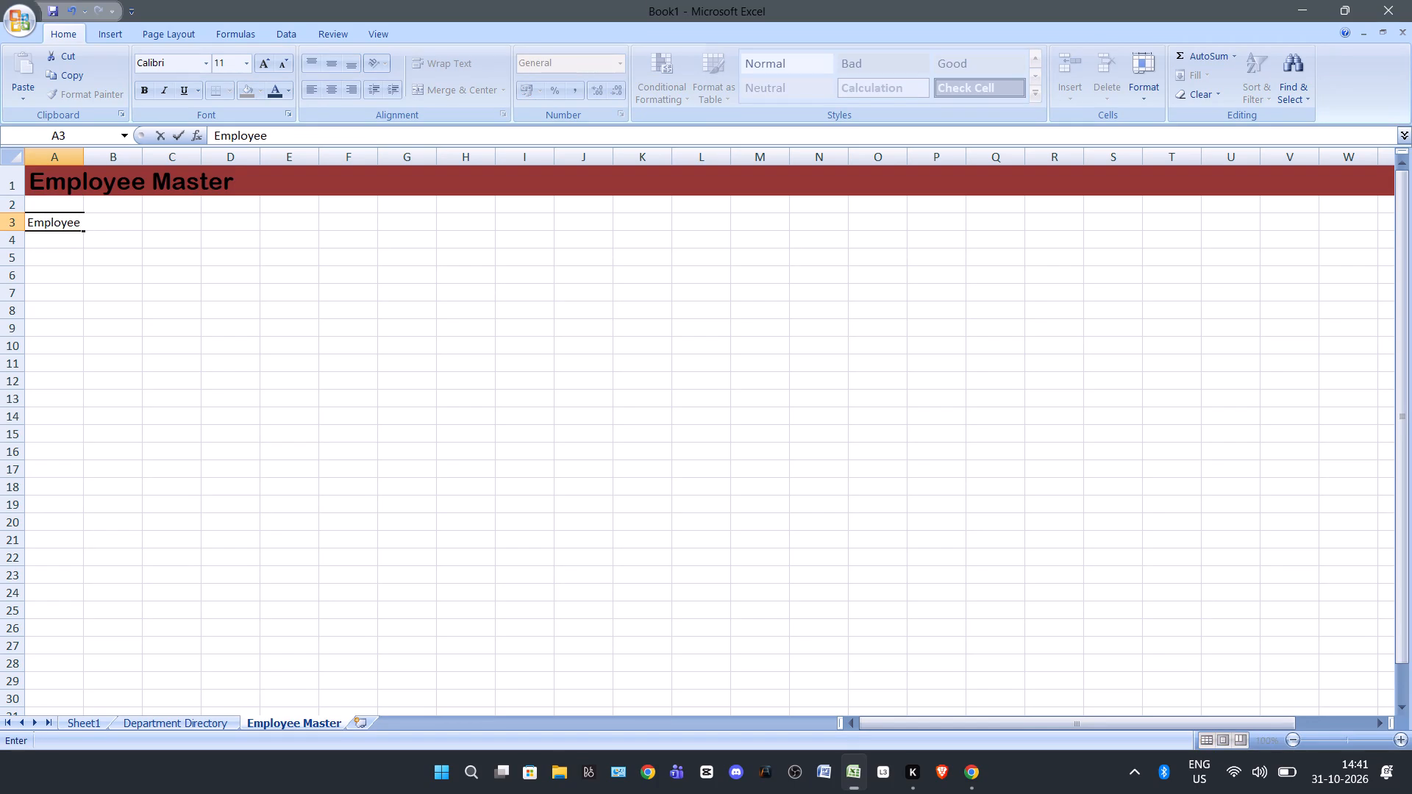
text(ID)
key(Right)
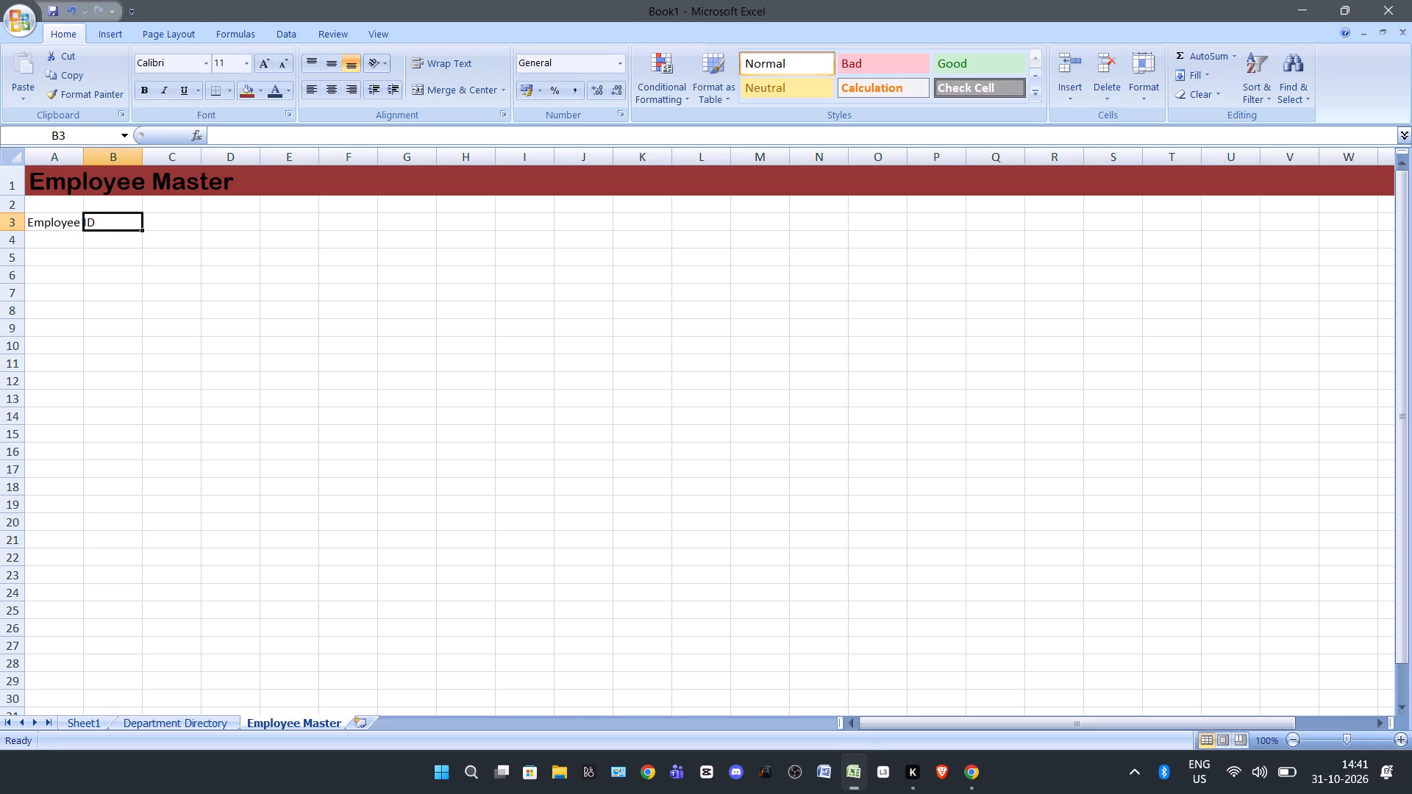
Widen columns A to D for the employee table, making column C about 21.5 wide and D slightly wider than C.
drag(84, 153, 138, 160)
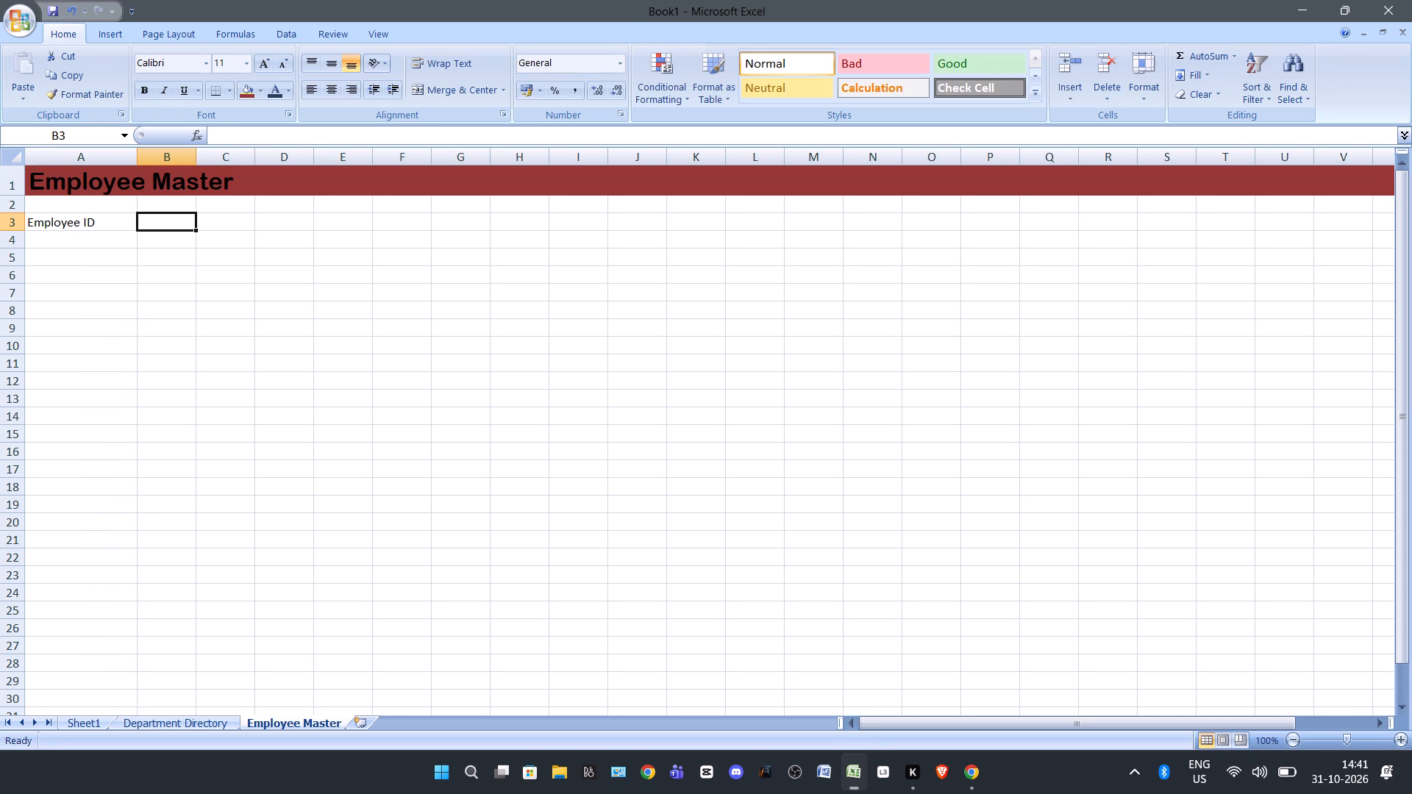
drag(196, 150, 220, 154)
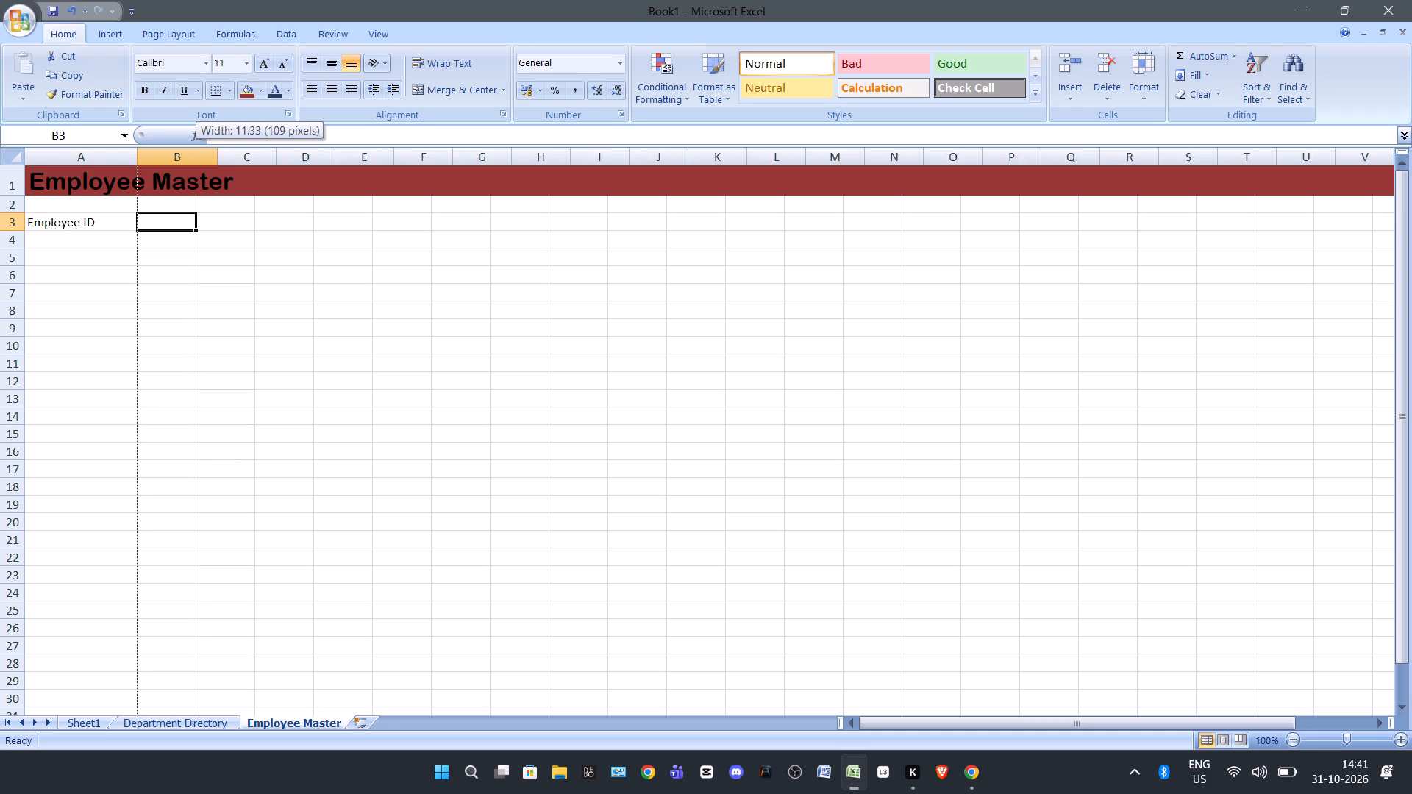
drag(220, 154, 268, 158)
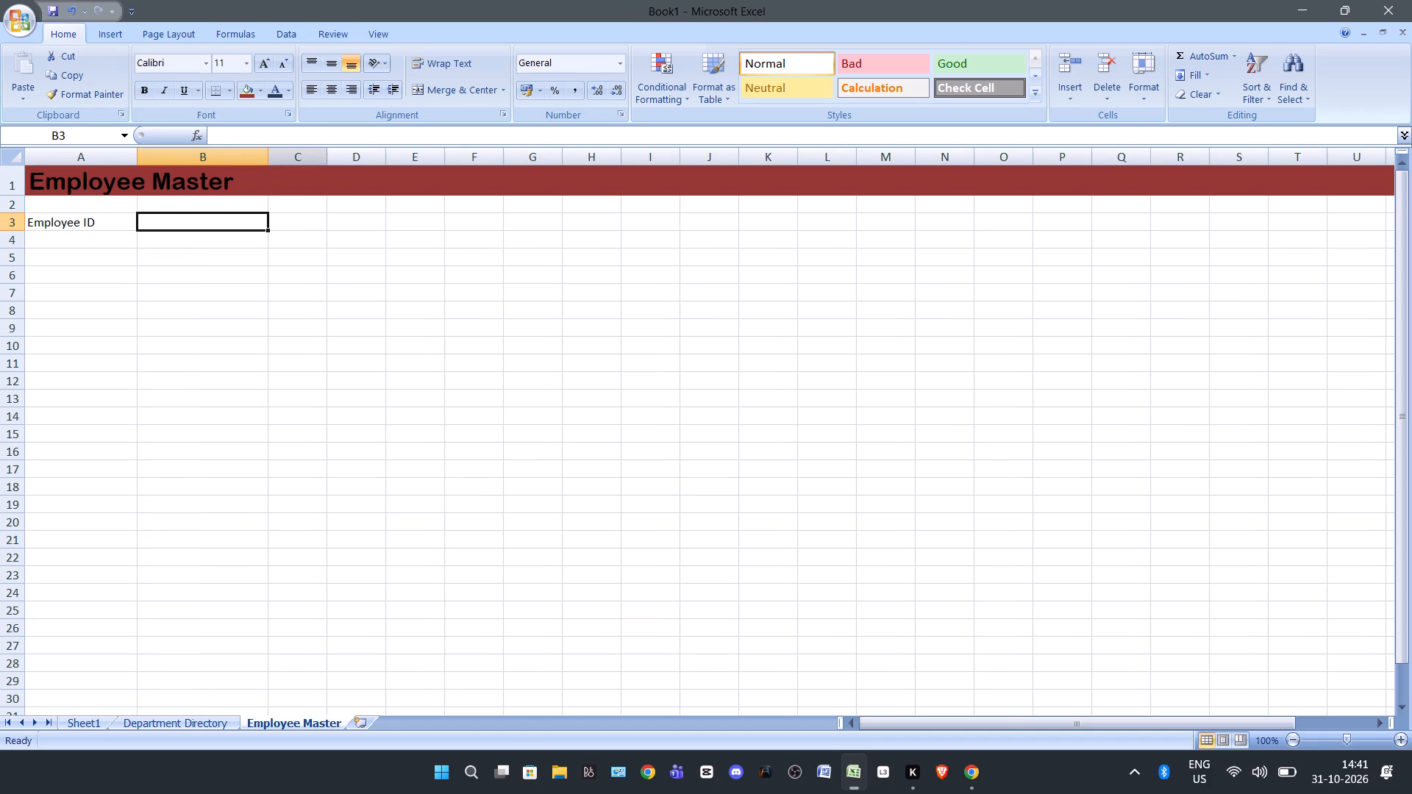
drag(268, 151, 312, 154)
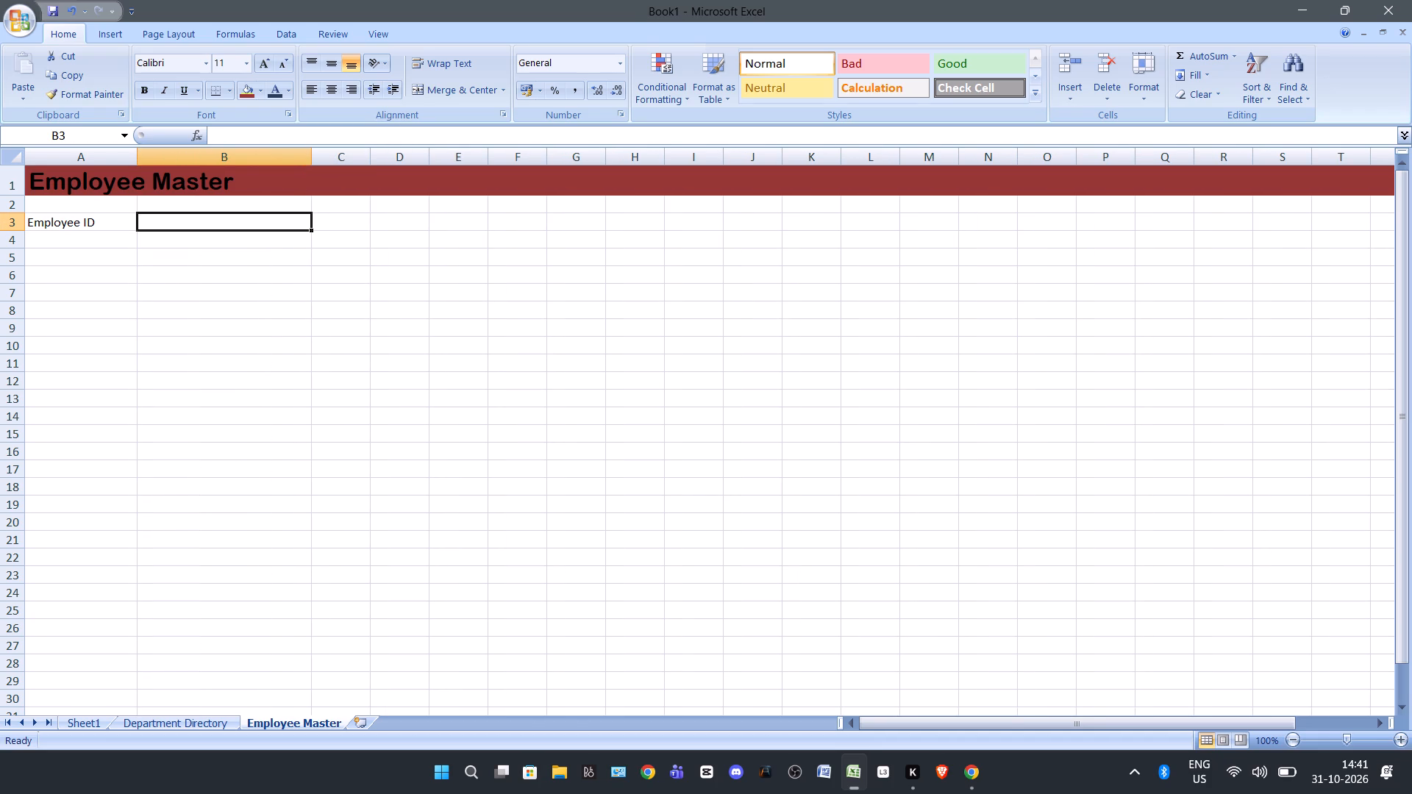
drag(369, 158, 458, 162)
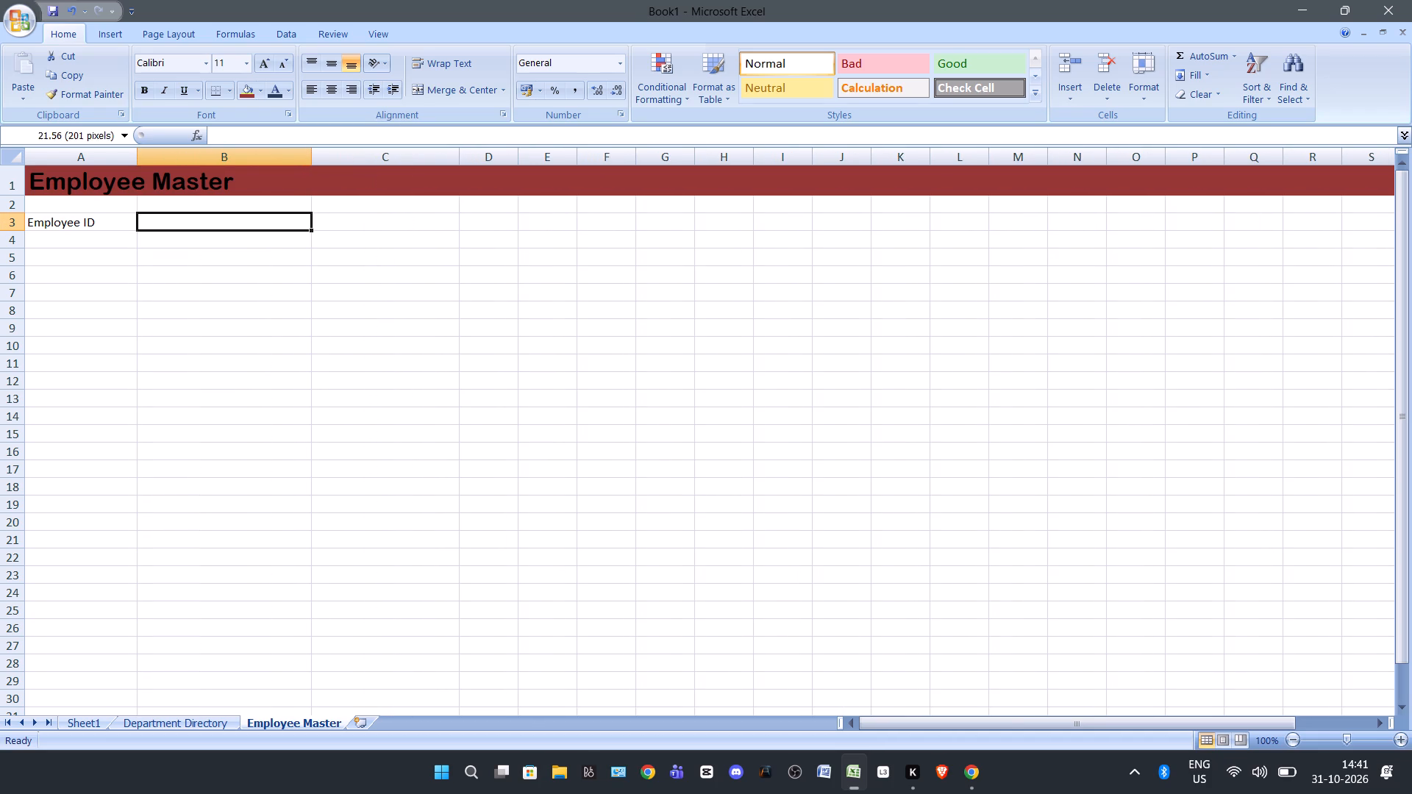
drag(519, 157, 665, 155)
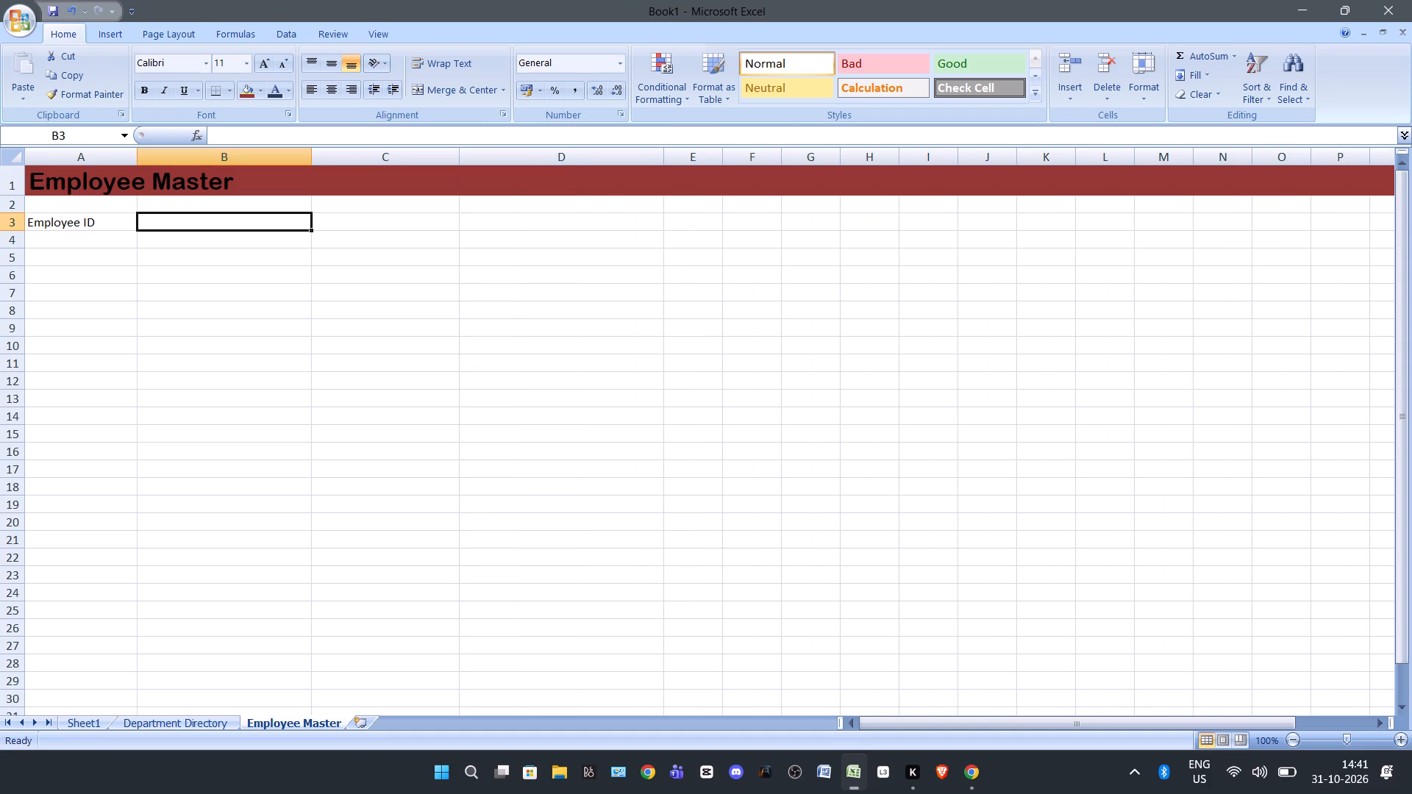
drag(662, 154, 620, 158)
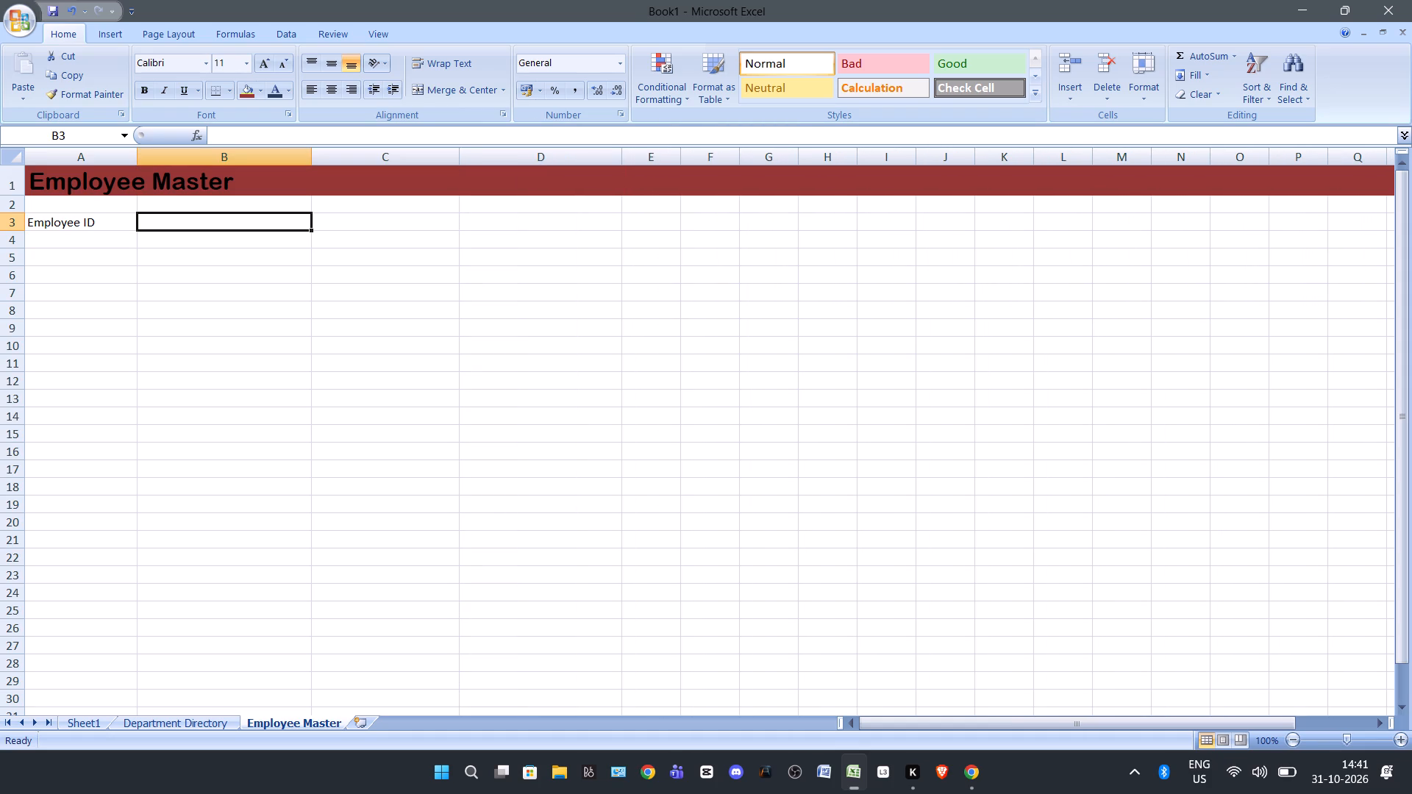
Widen columns E to J, making column I about 15 wide and column J about 16 wide.
drag(684, 154, 741, 158)
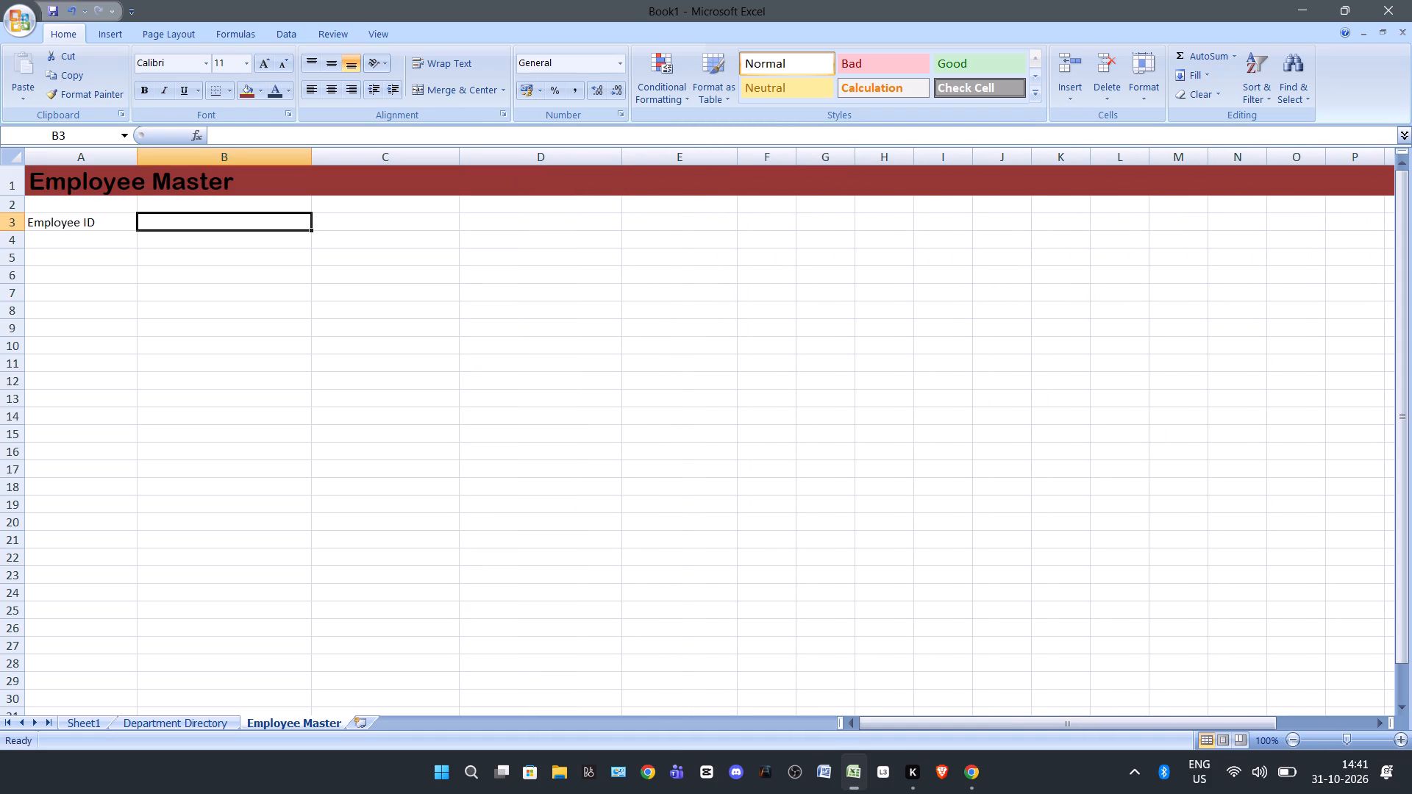
drag(858, 160, 918, 155)
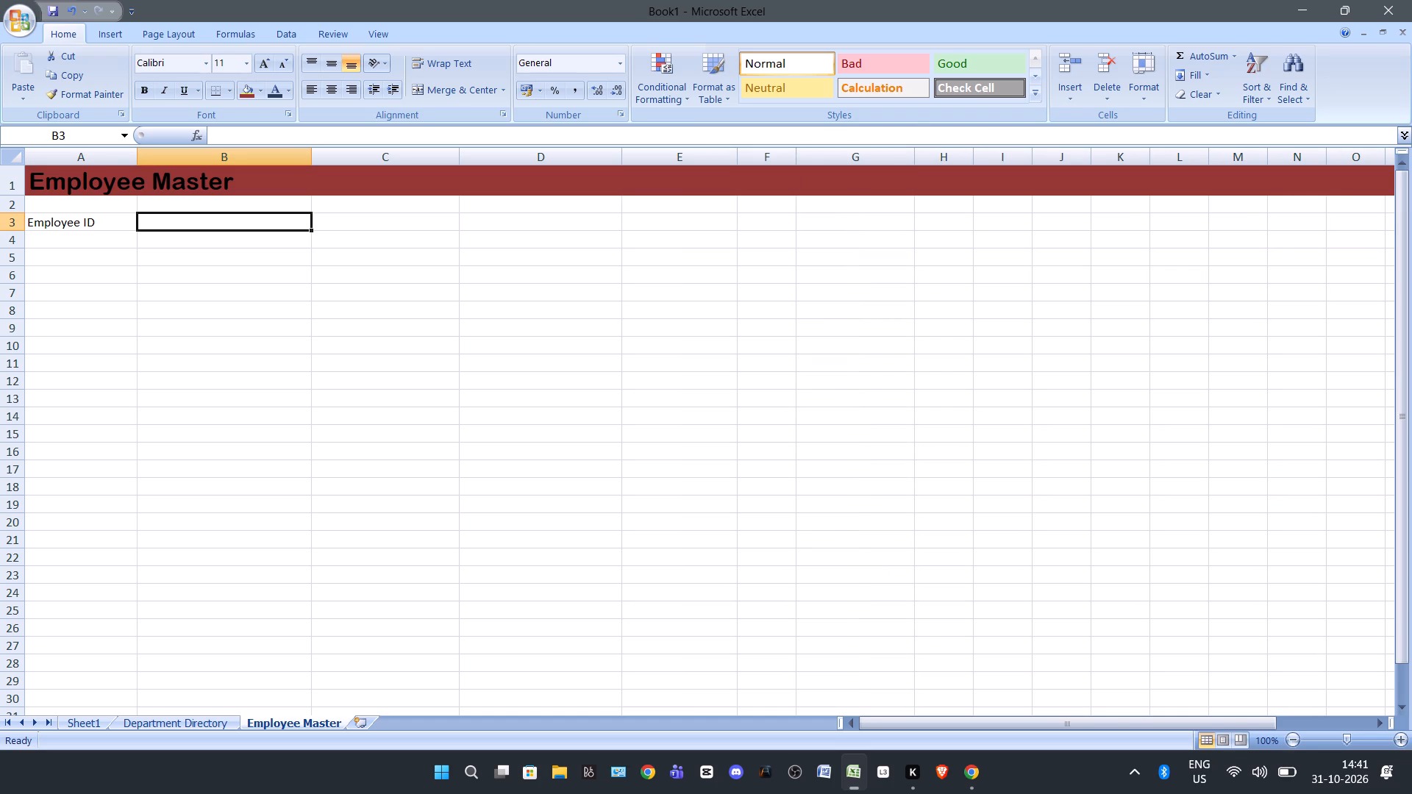
drag(797, 151, 853, 154)
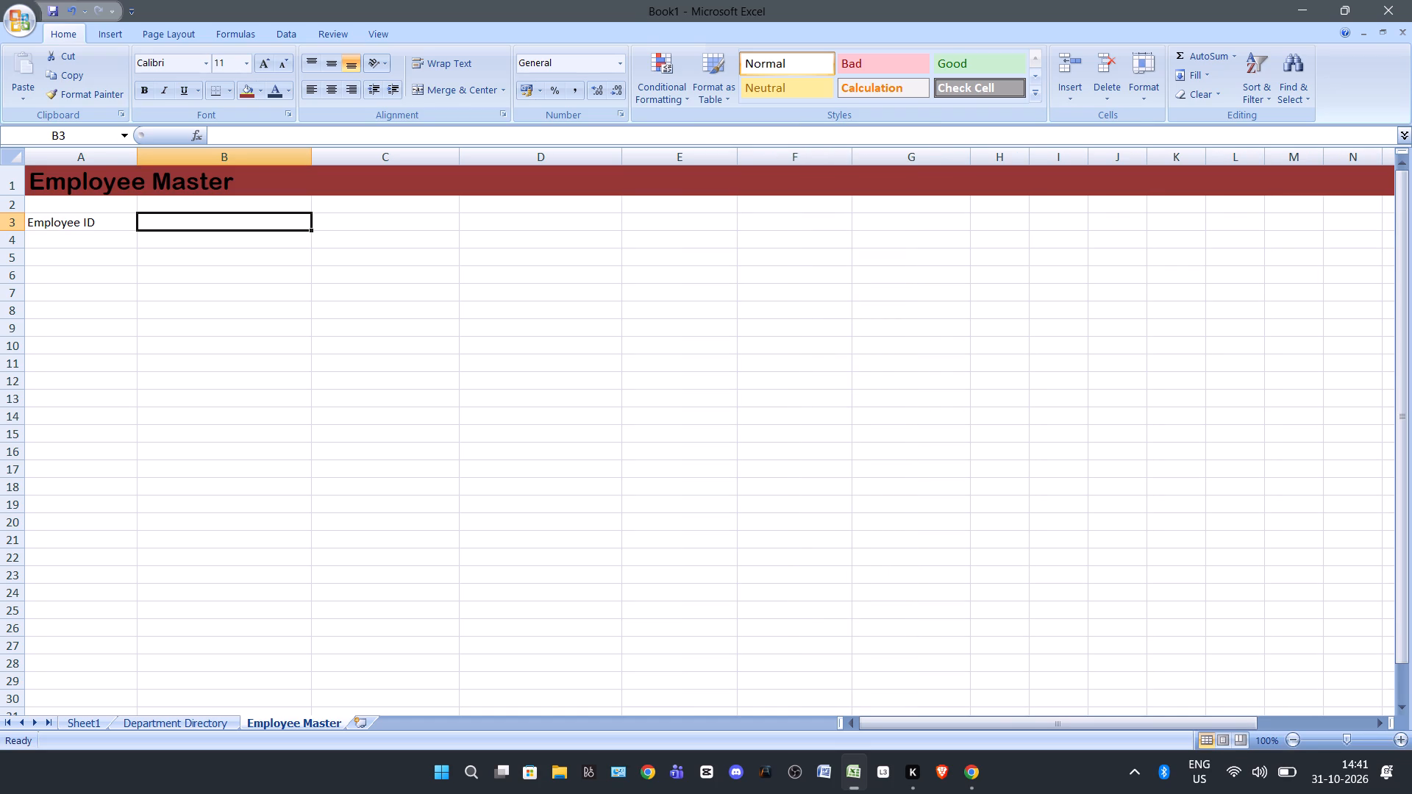
drag(1030, 157, 1139, 165)
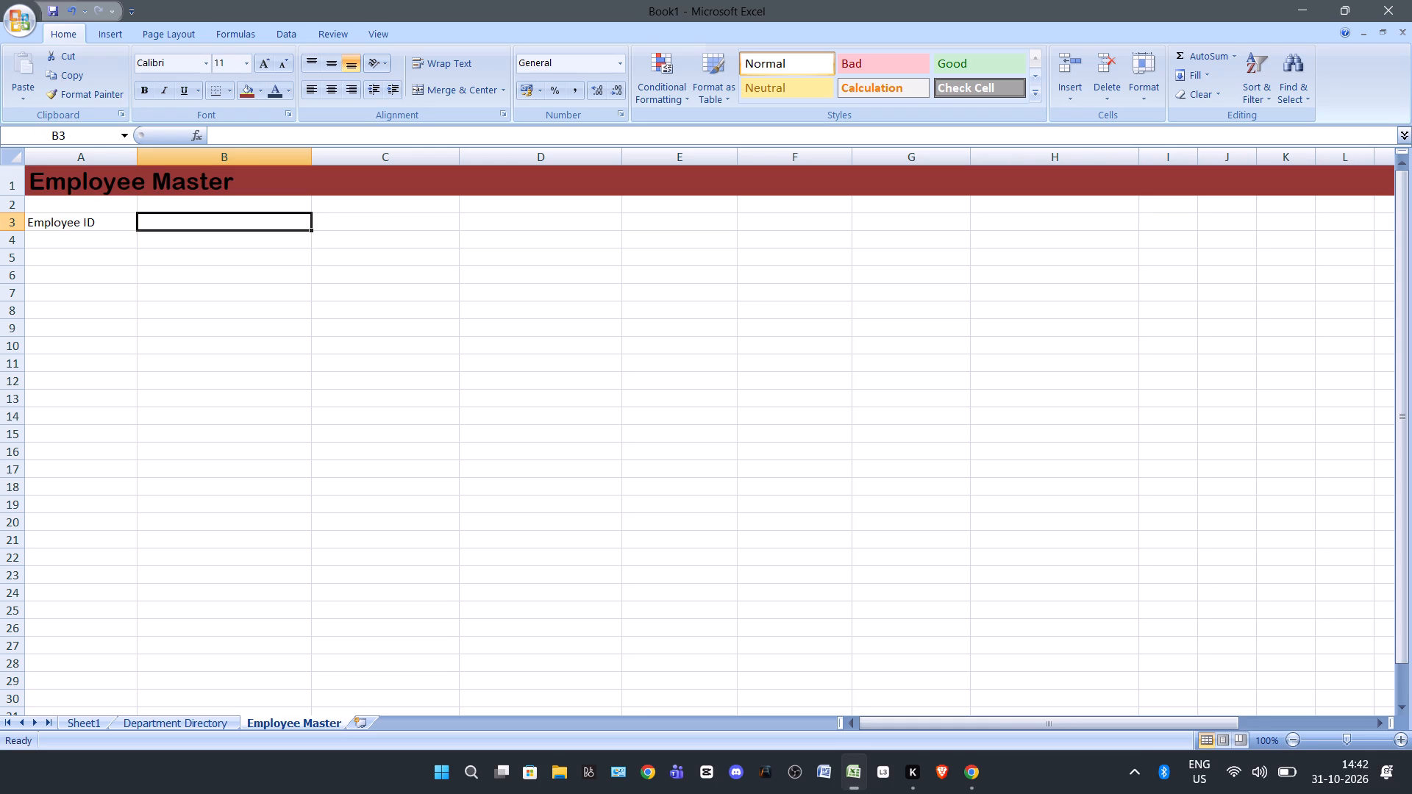
drag(1198, 157, 1245, 155)
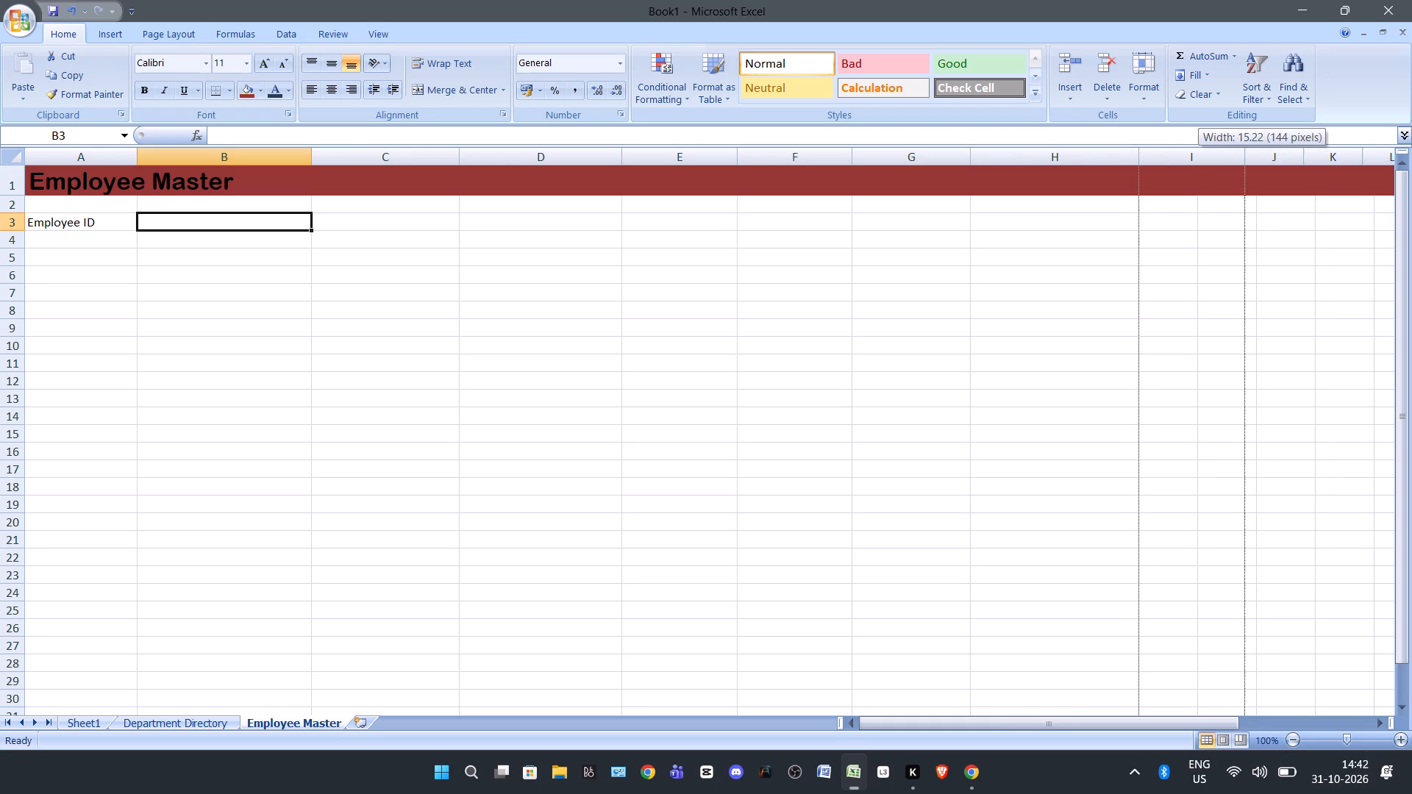
drag(1245, 155, 1247, 155)
drag(1305, 153, 1359, 157)
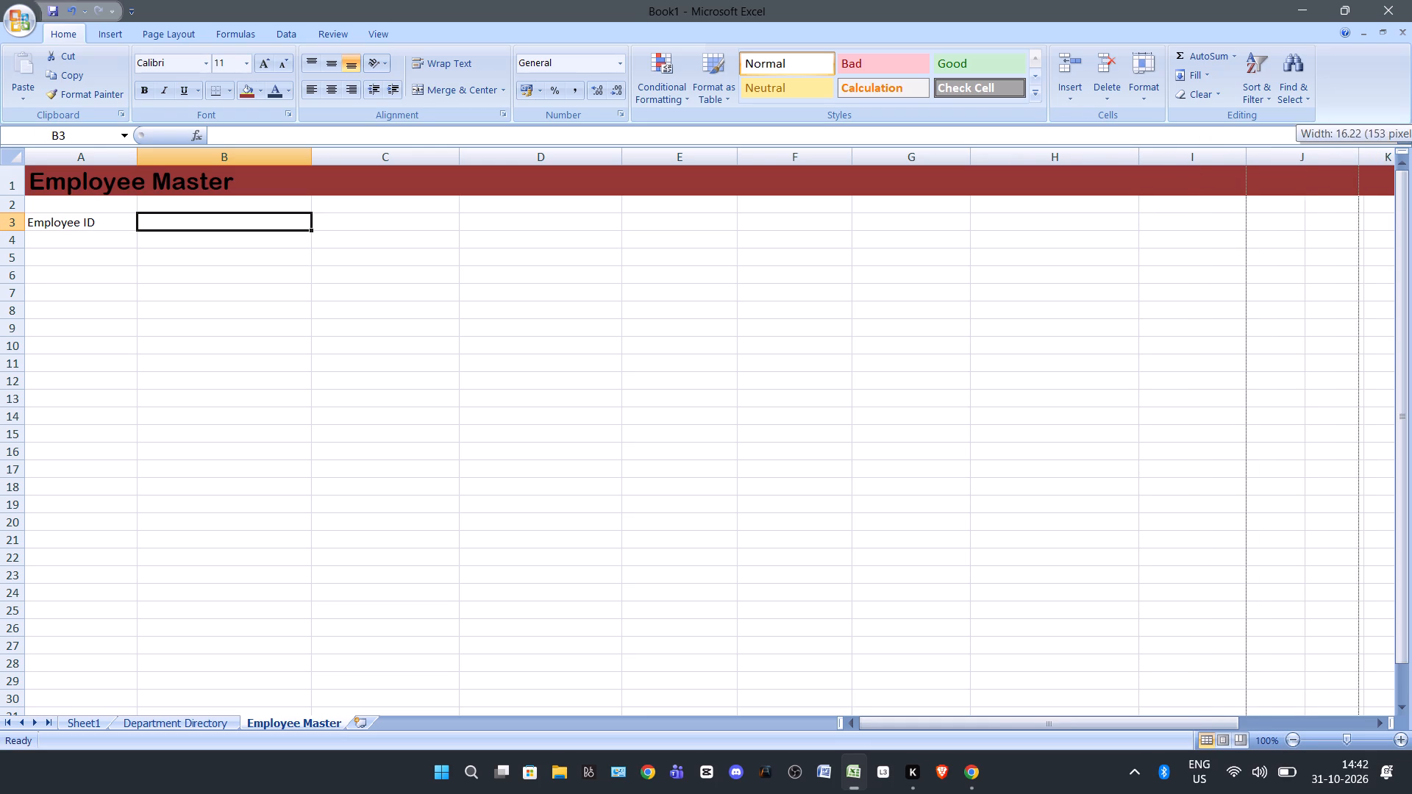
drag(1359, 157, 1360, 158)
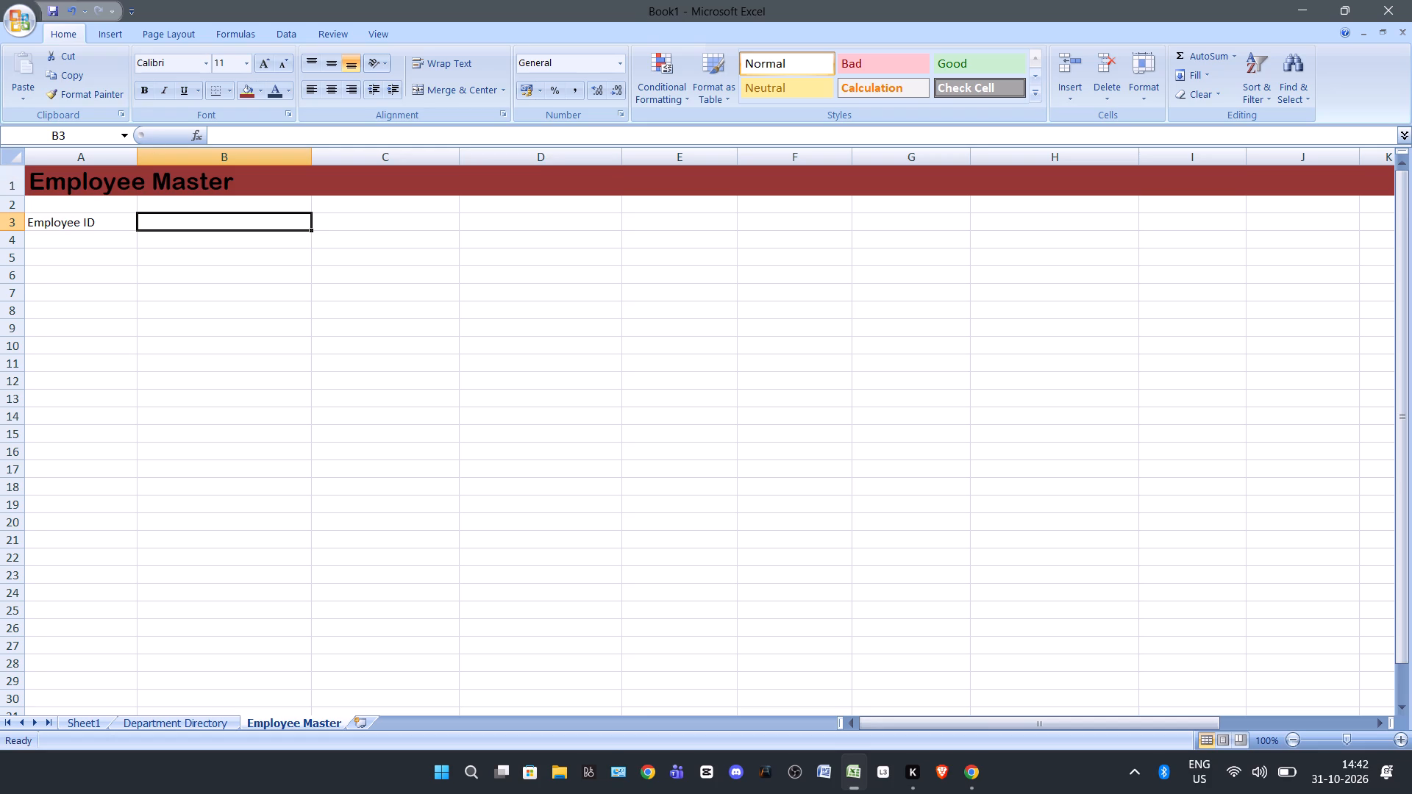
Enter the headers "Employee Name", "Department" and "Desigination" in cells B3 to D3.
click(199, 223)
text(Employee Name)
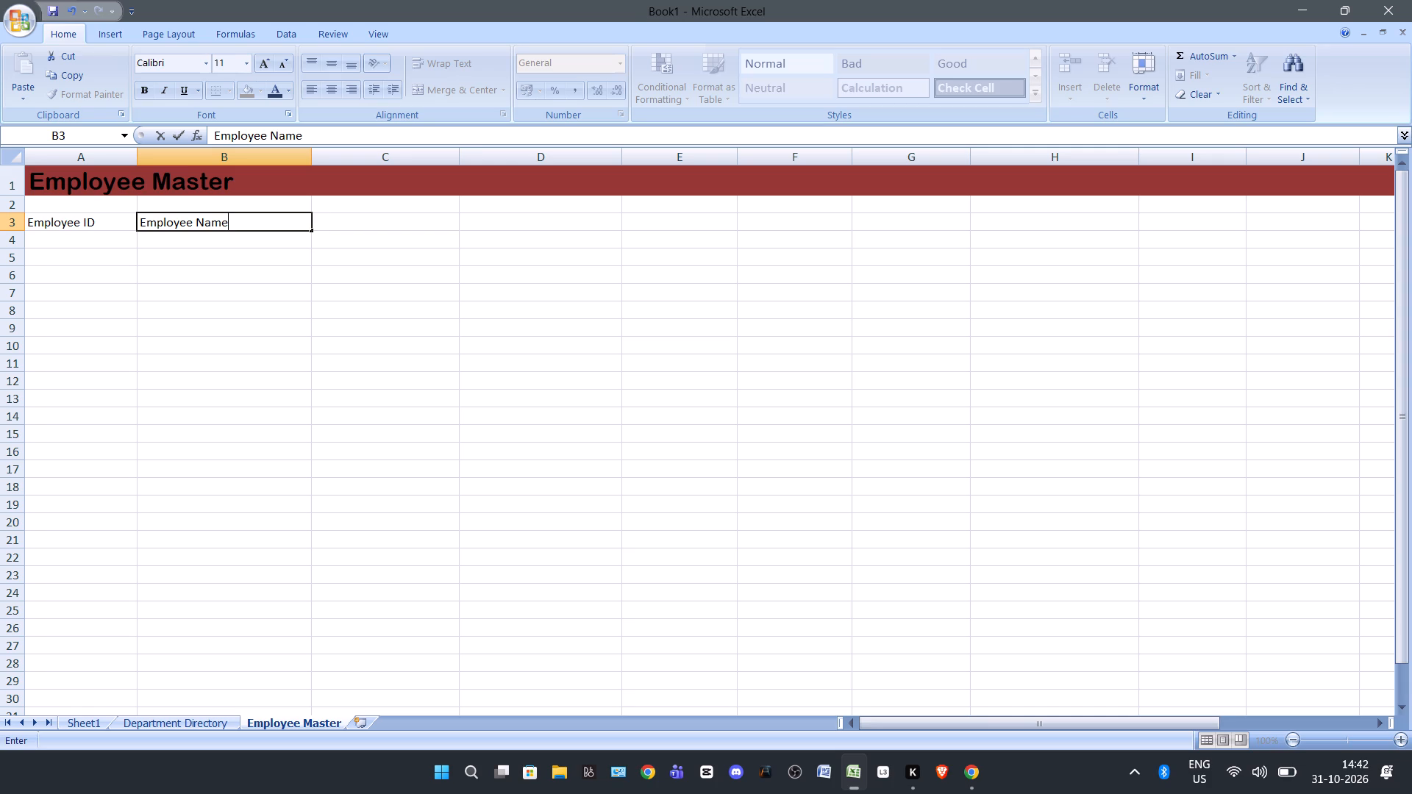
key(Right)
text(Department)
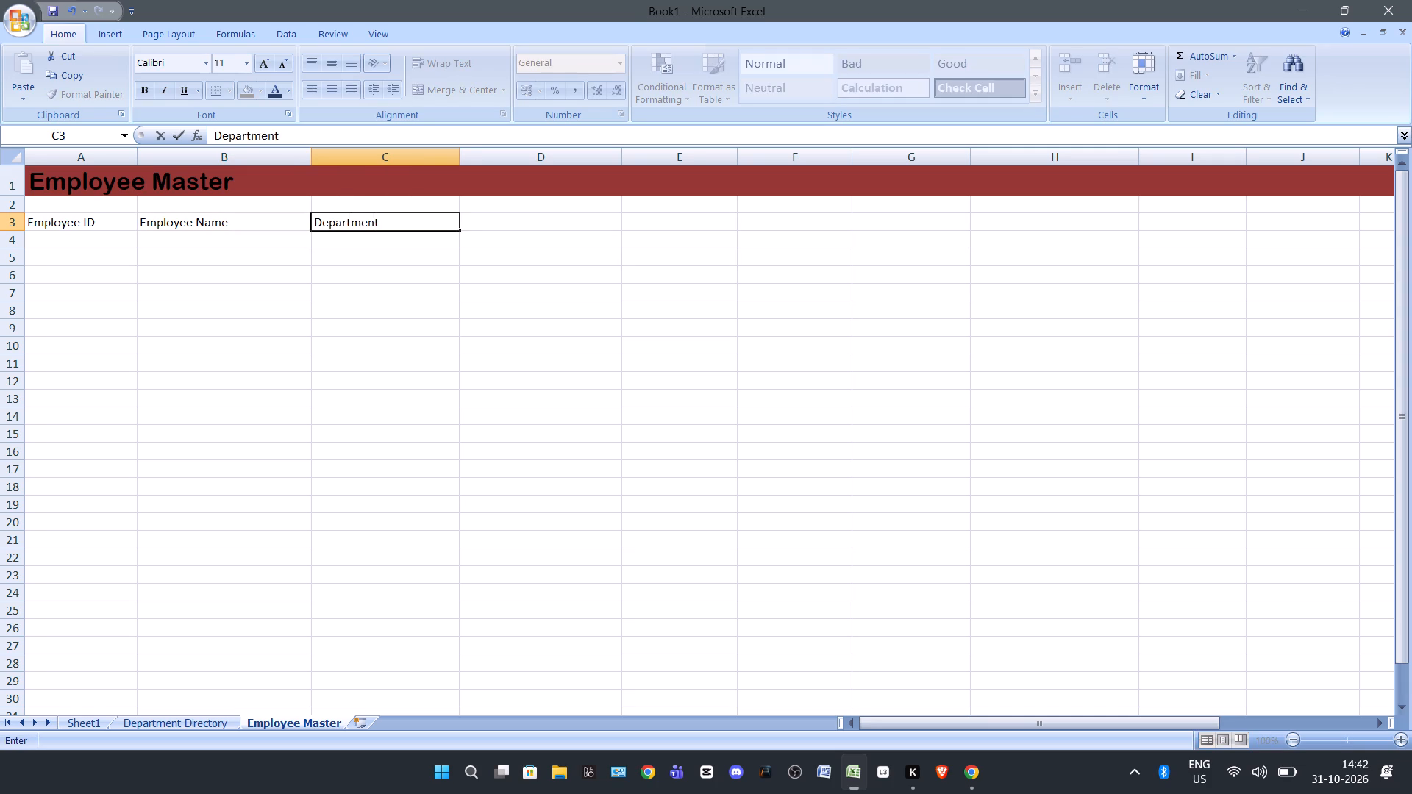
key(Down)
key(Right)
key(Up)
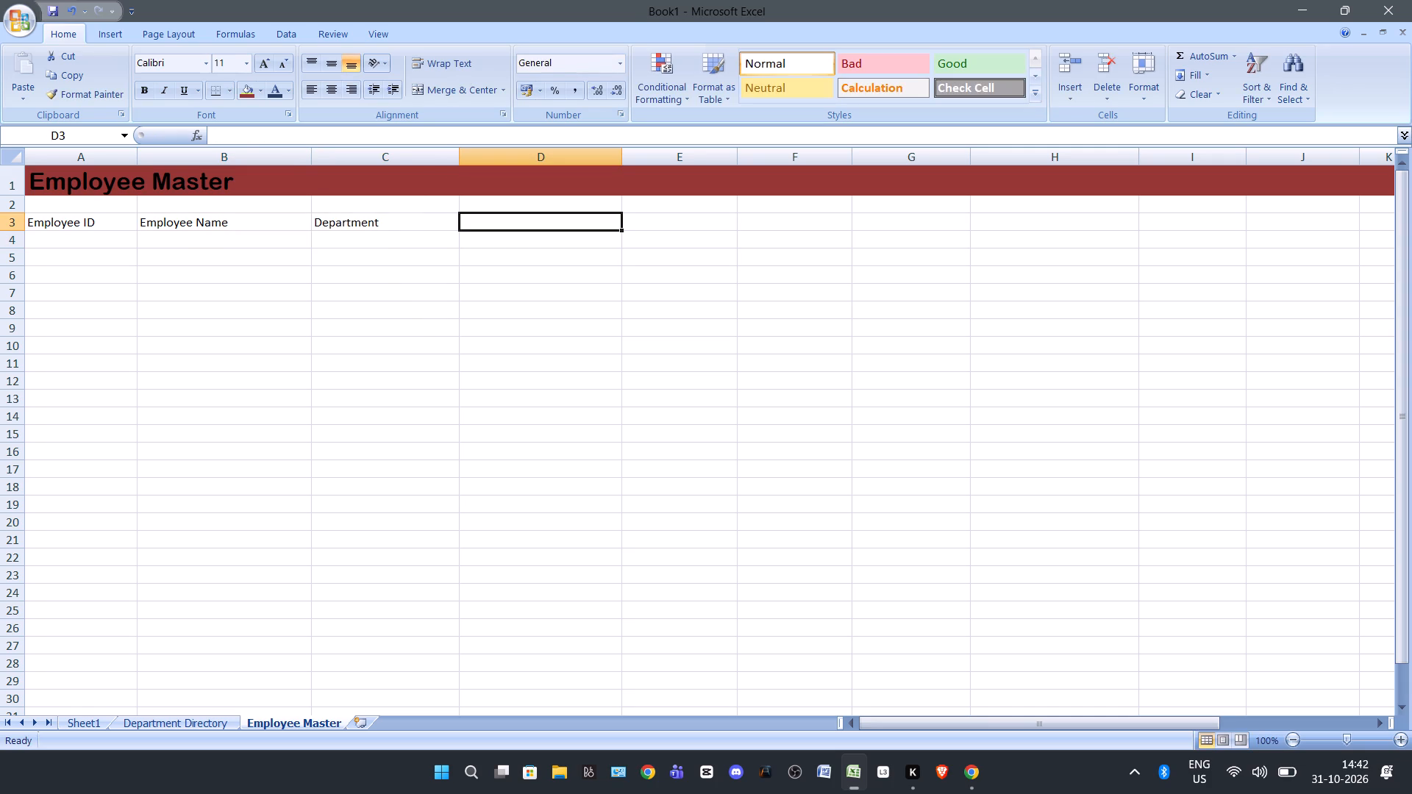
text(Desig)
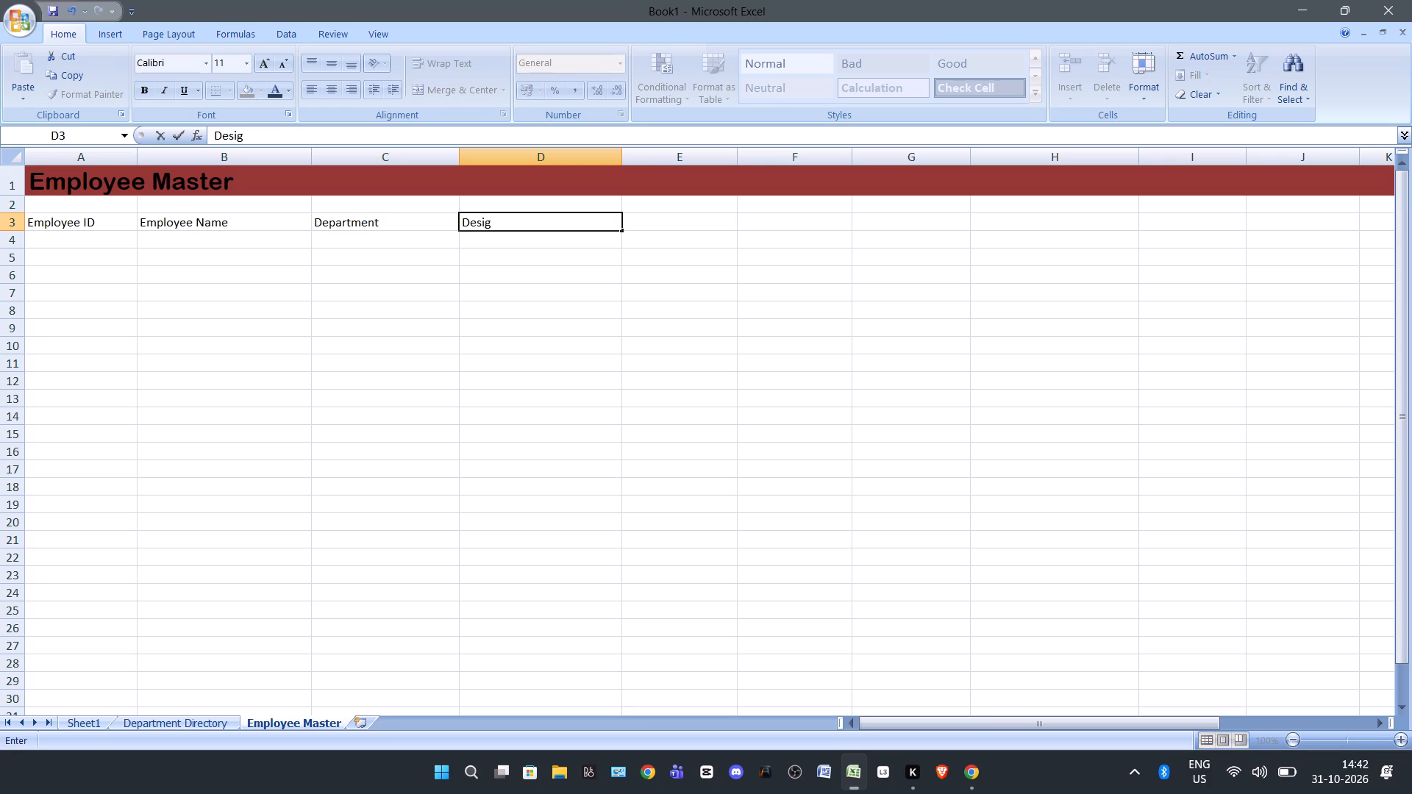
text(ination)
key(Right)
Enter the headers "Joining Date", "Employment Type", "Reporting Manager" and "Status" in cells E3 to H3.
text(Joining Date)
key(Right)
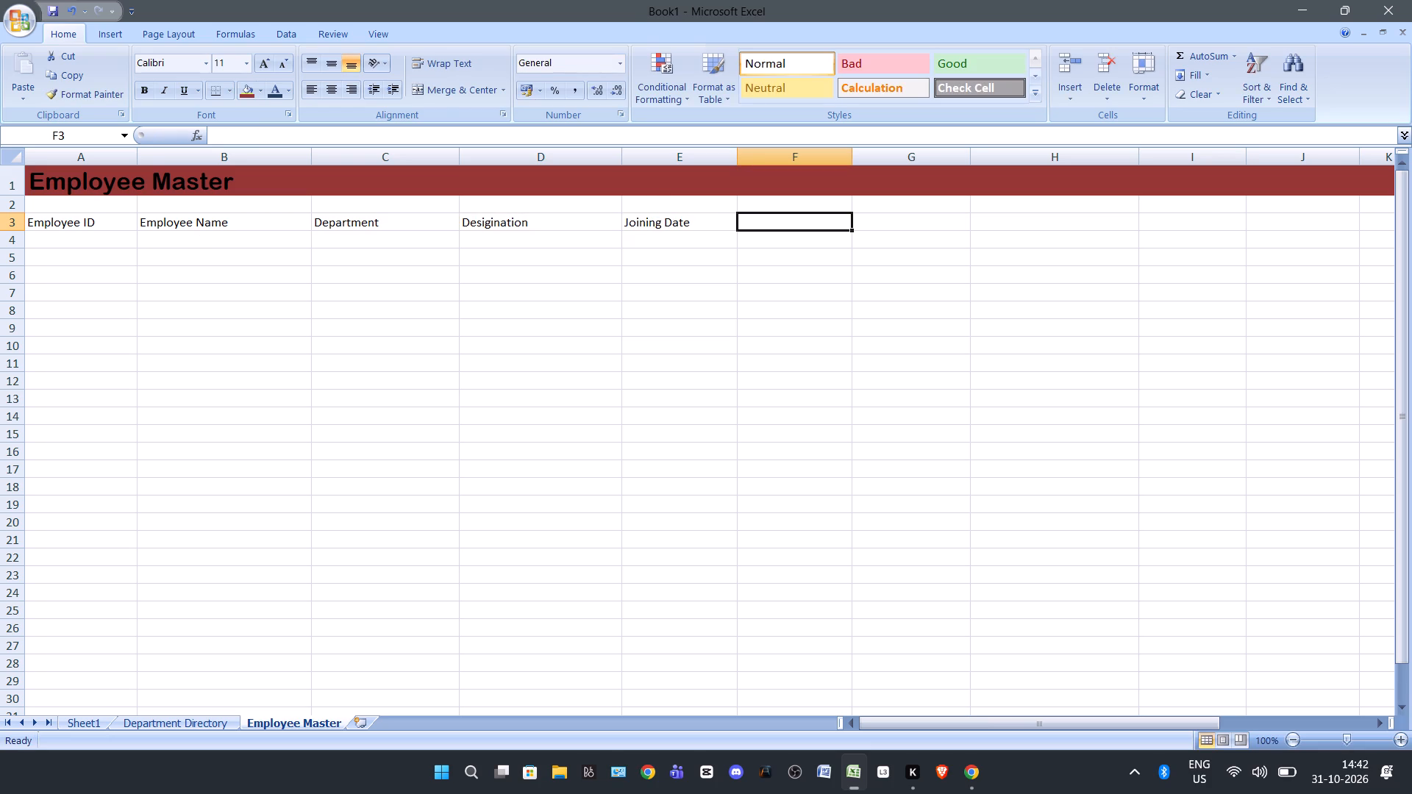
text(Employment Typ)
key(e)
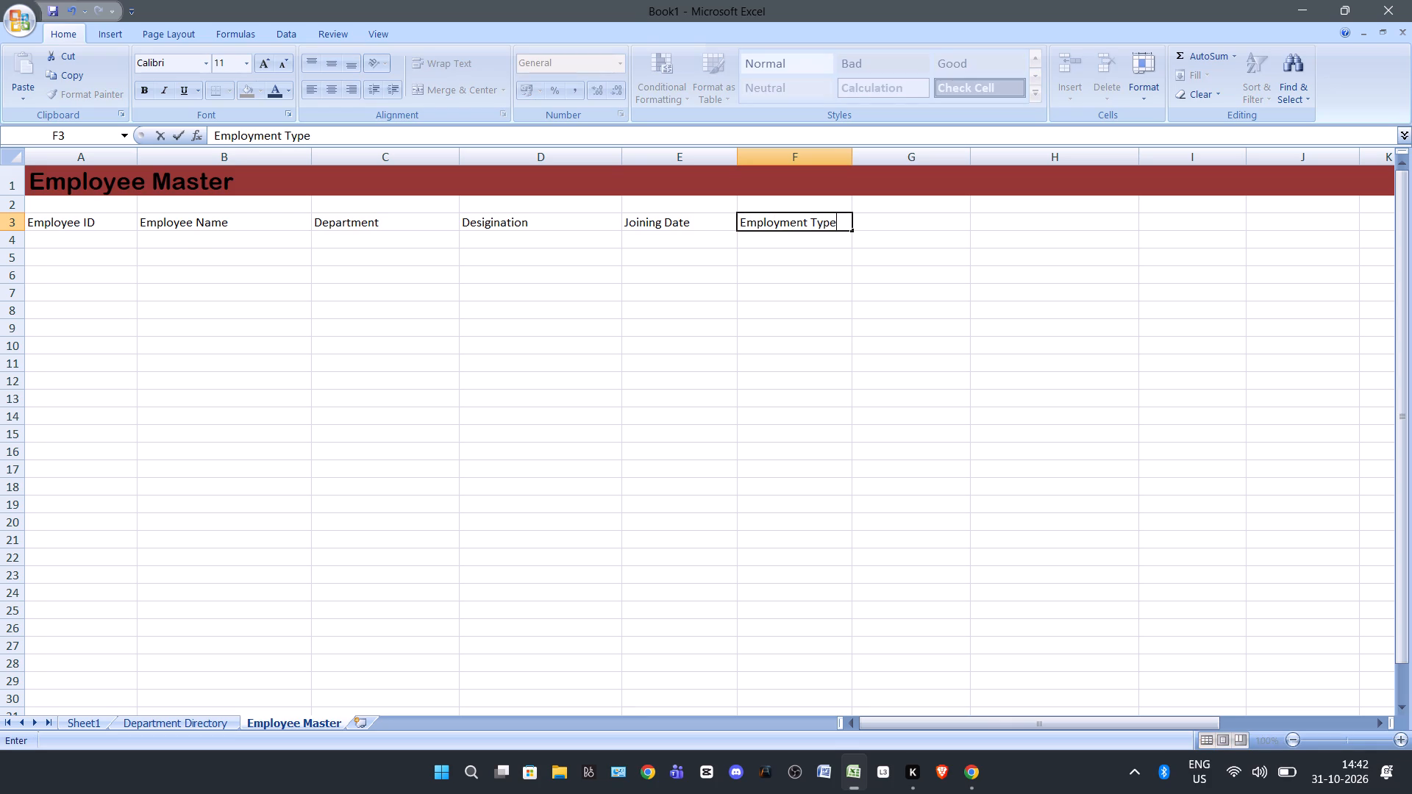
key(Right)
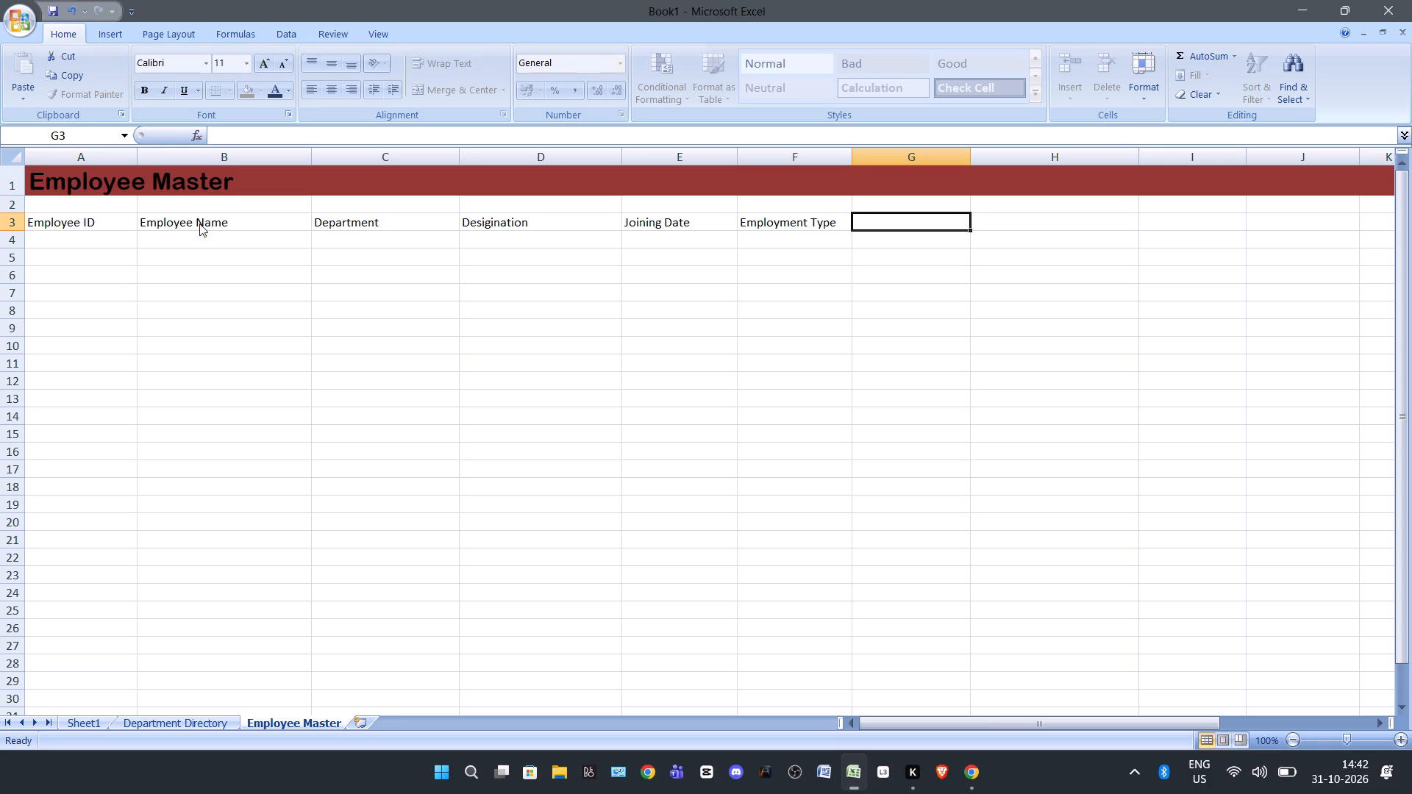
text(Reporting Manager)
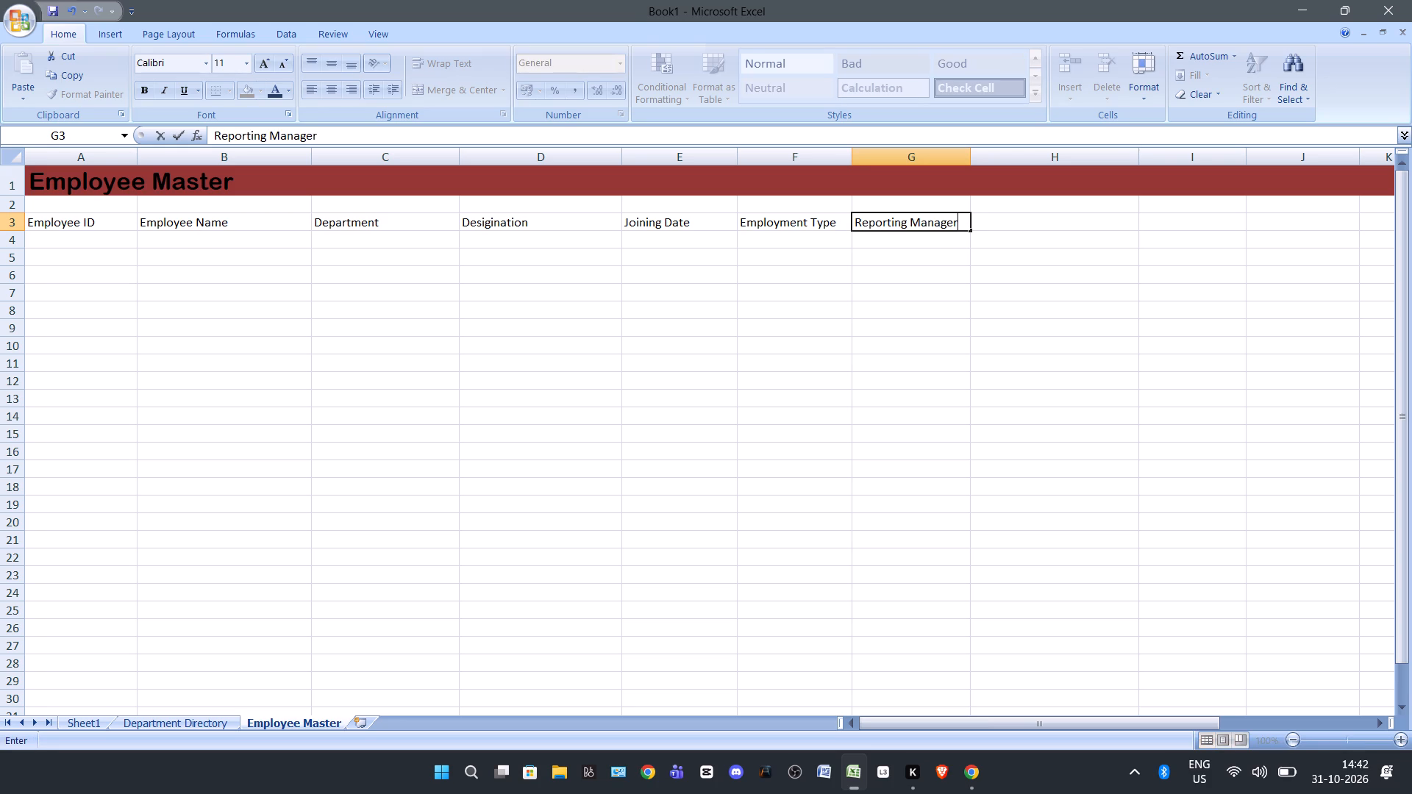
key(Right)
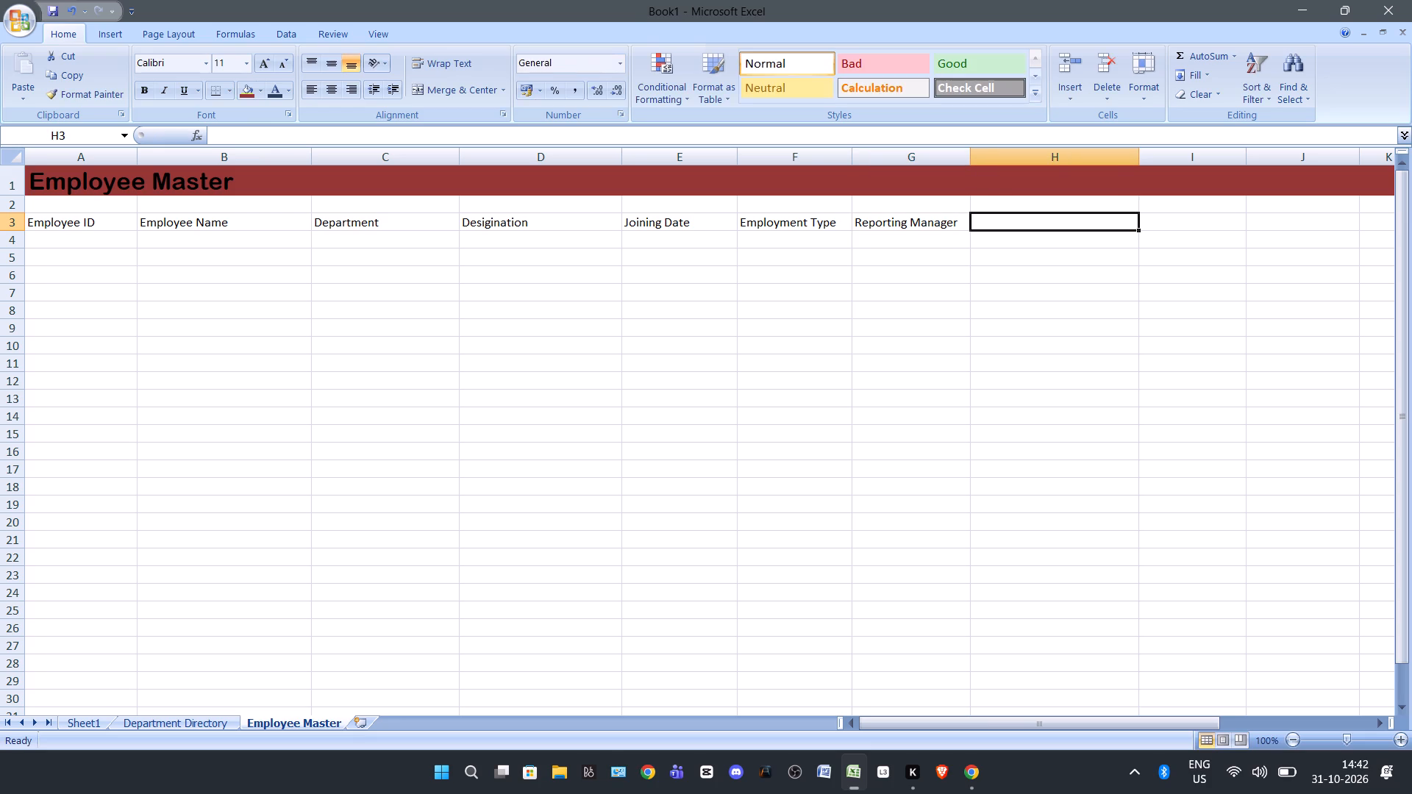
text(Status)
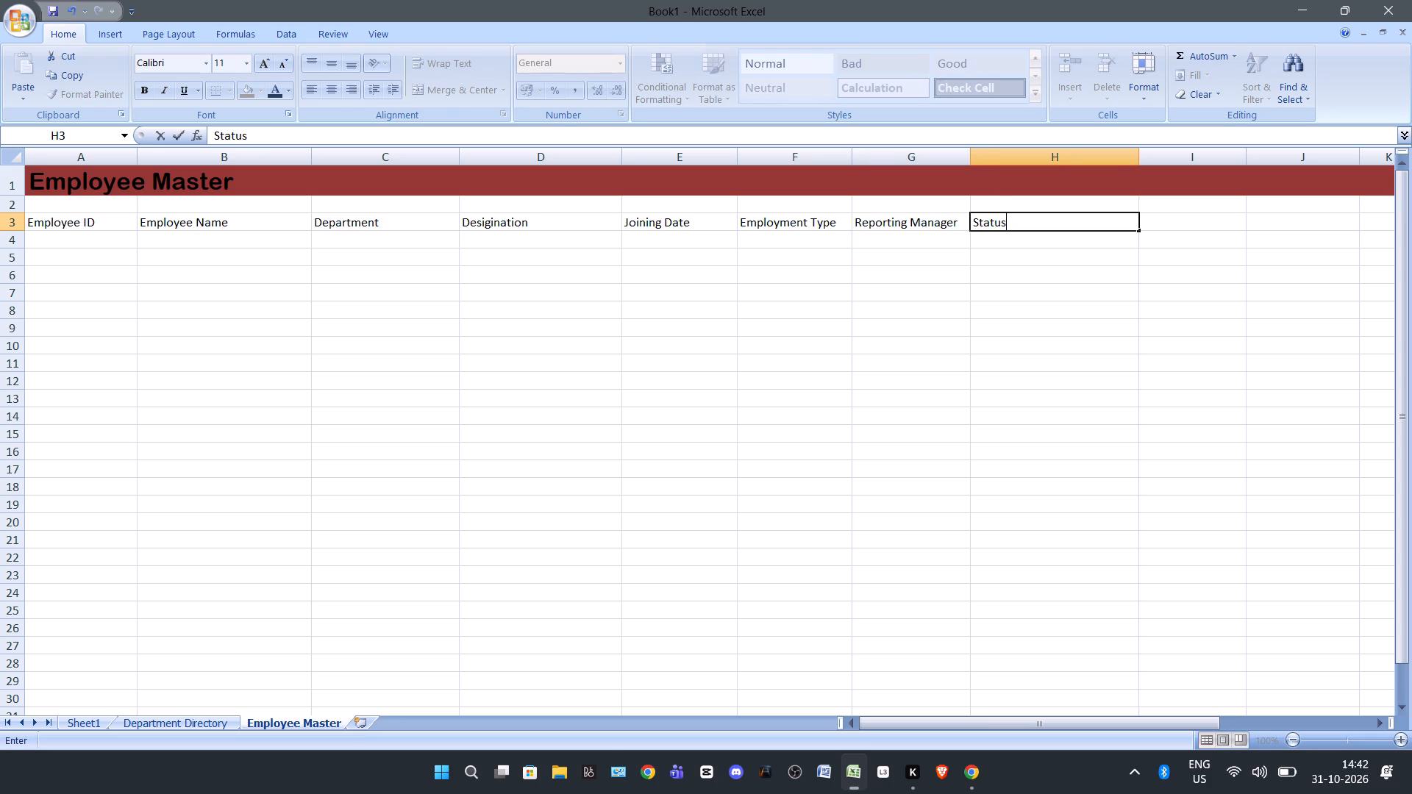
key(Right)
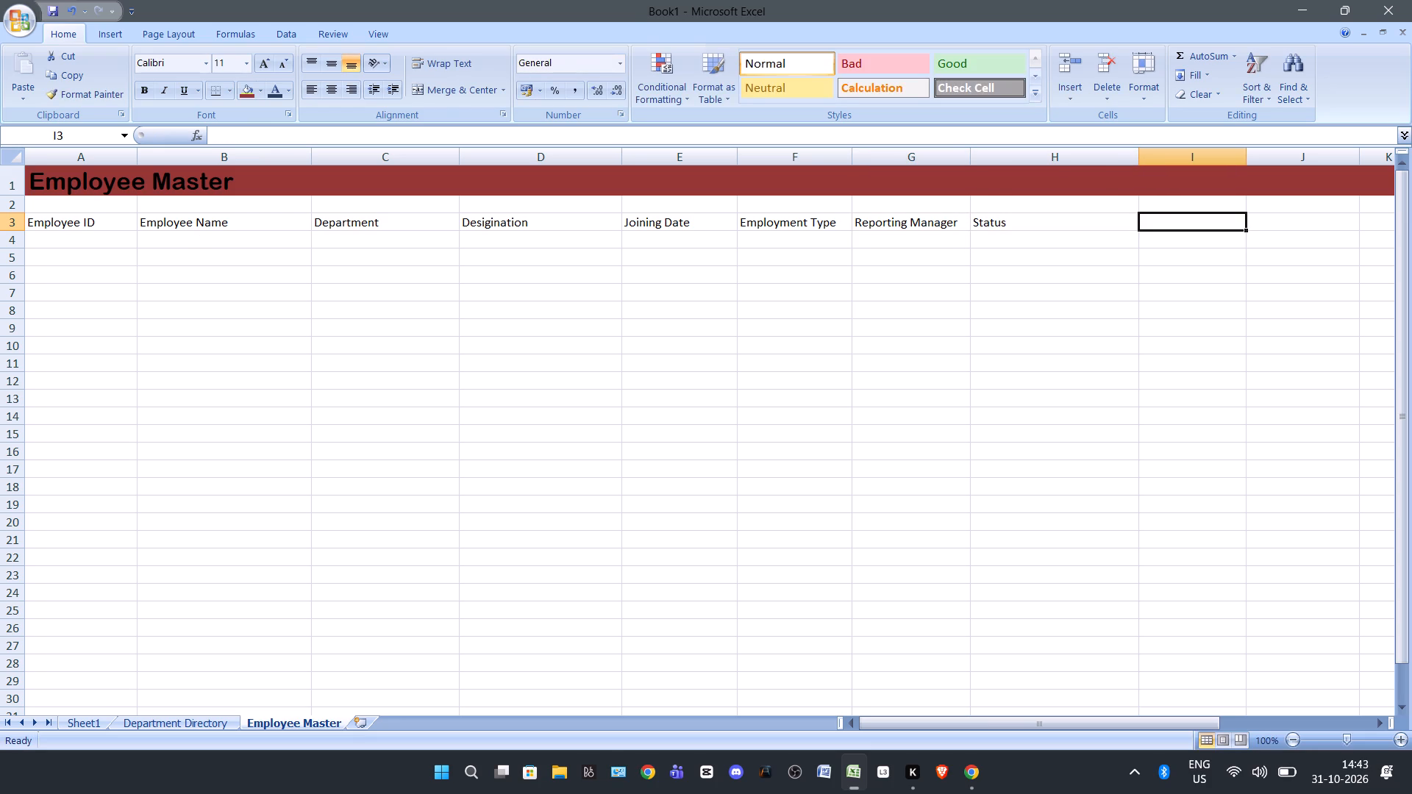
Enter the headers "Work Location" and "Work Mode" in cells I3 and J3.
text(work Location)
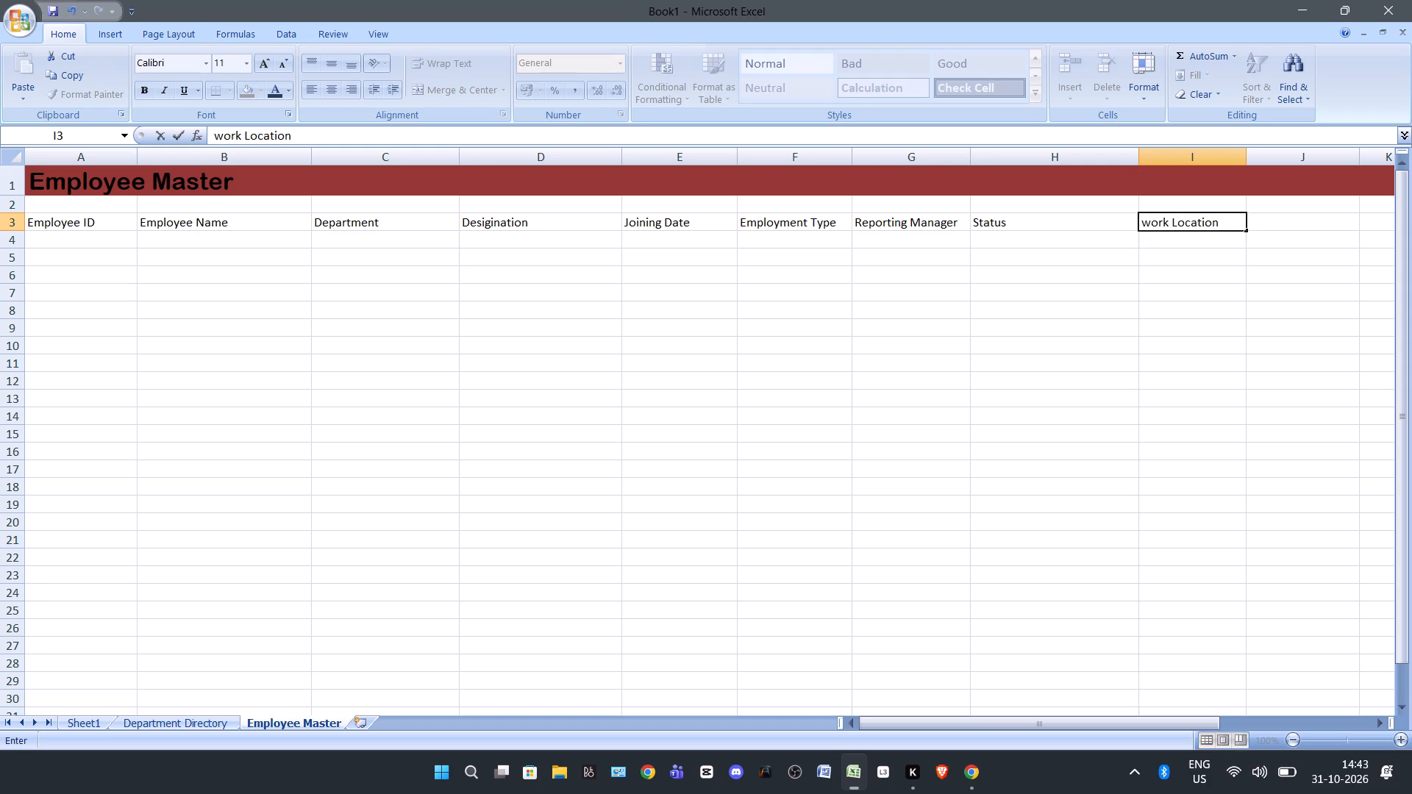
click(228, 134)
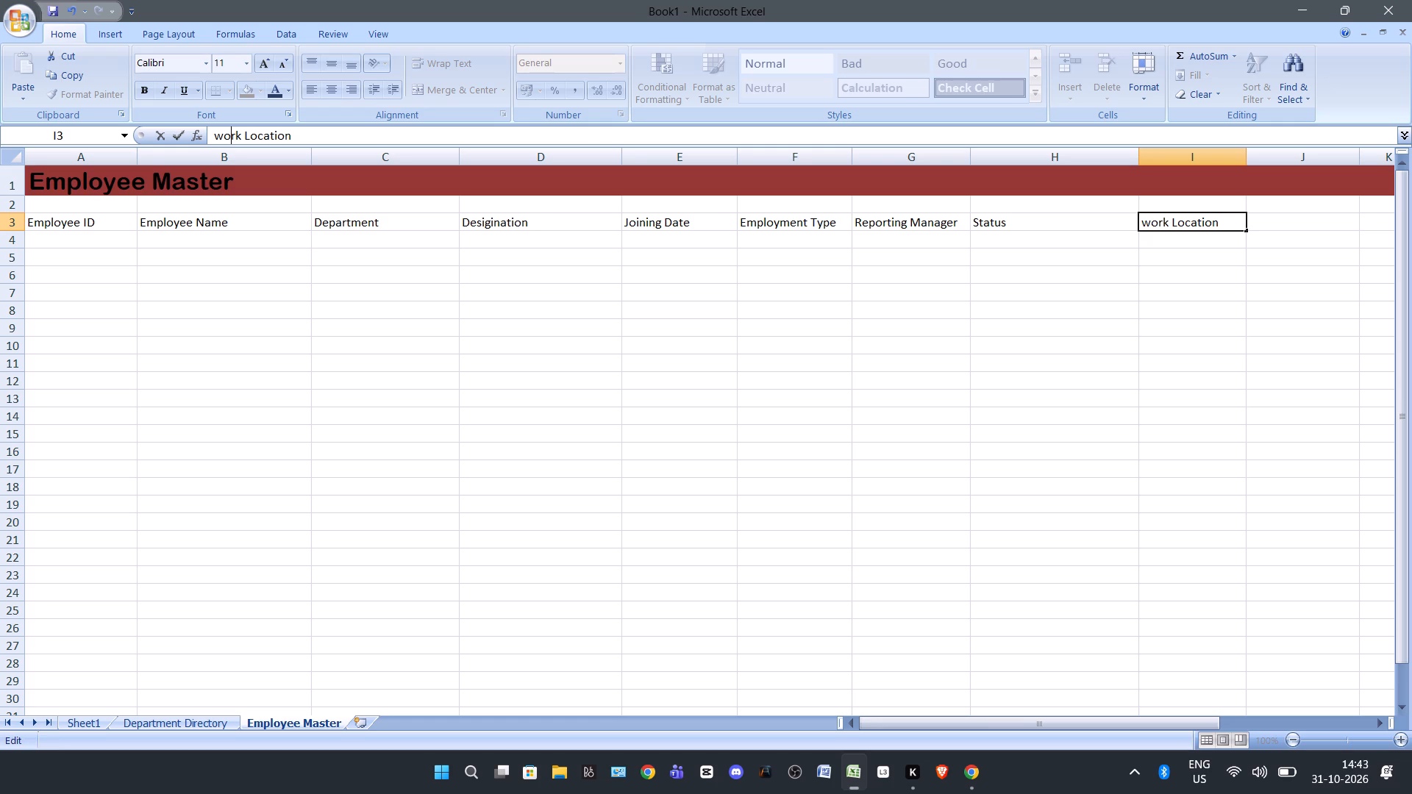
click(222, 137)
key(BackSpace)
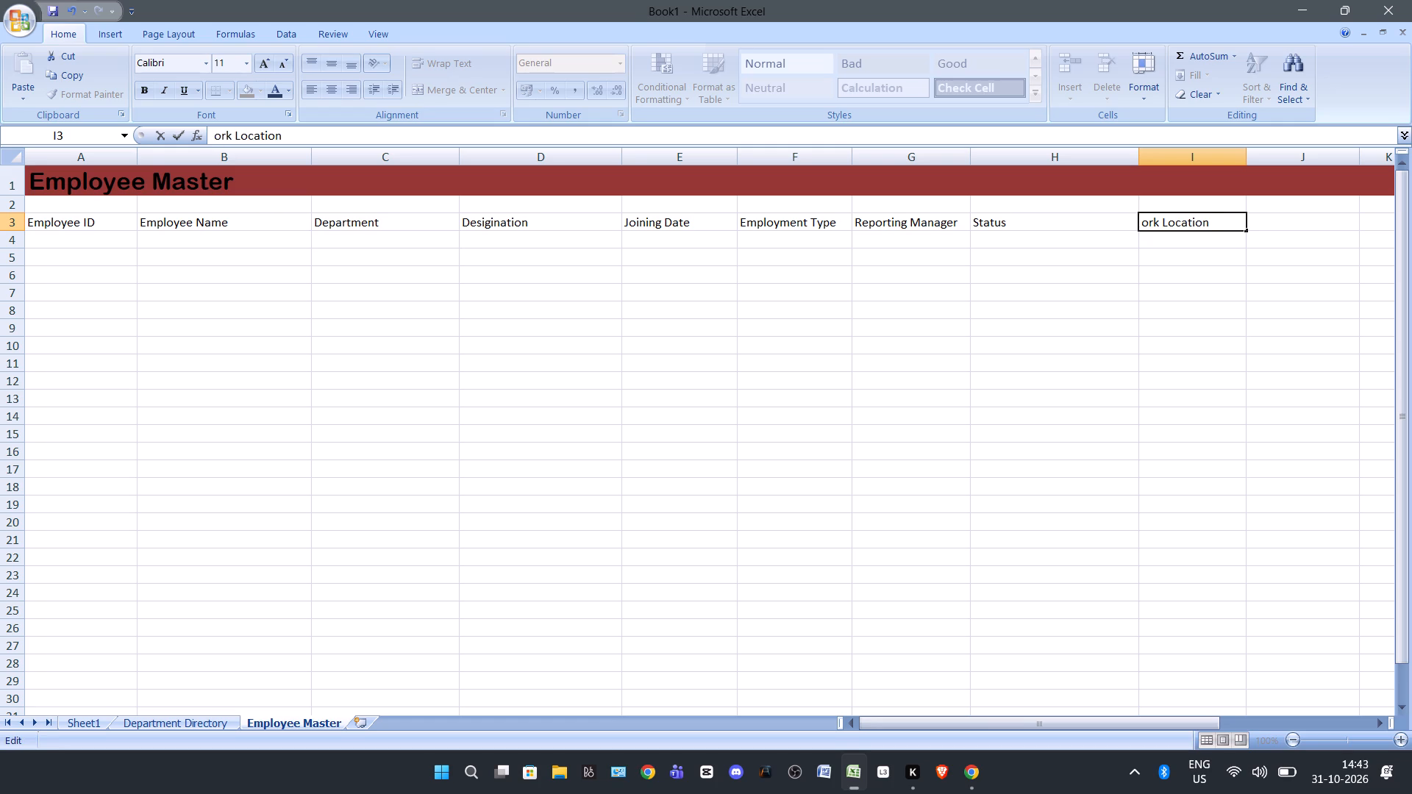
key(shift+w)
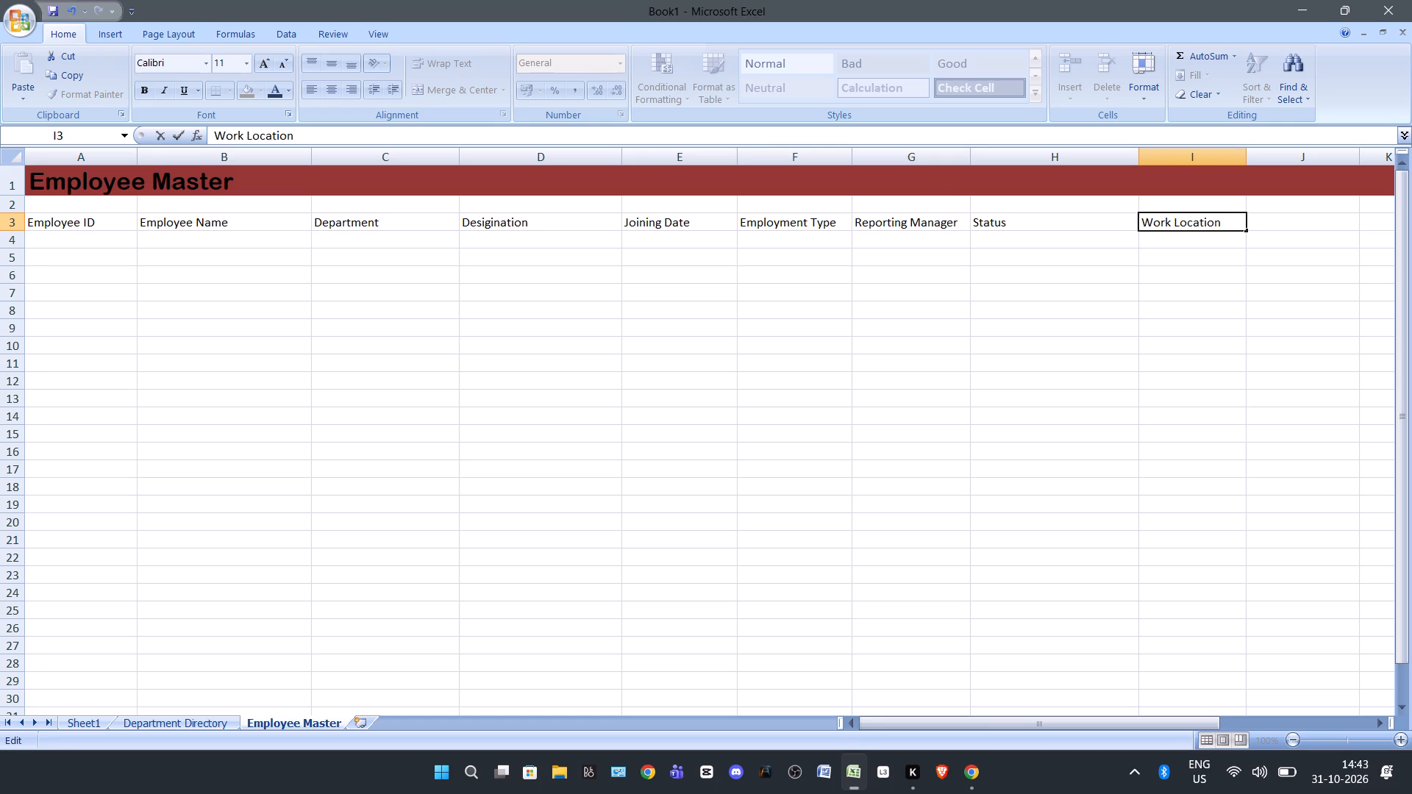
click(1272, 221)
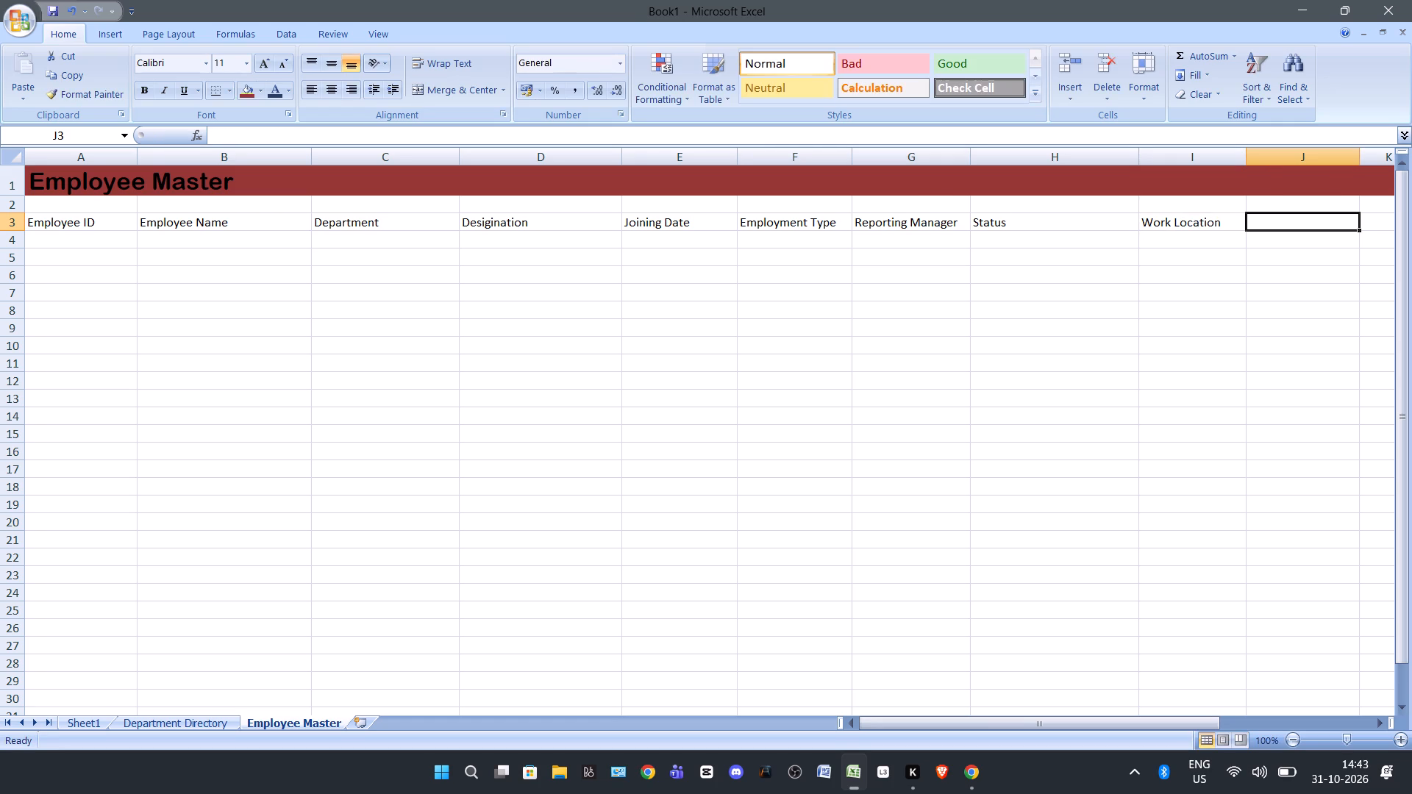
text(Work M)
text(id)
key(BackSpace)
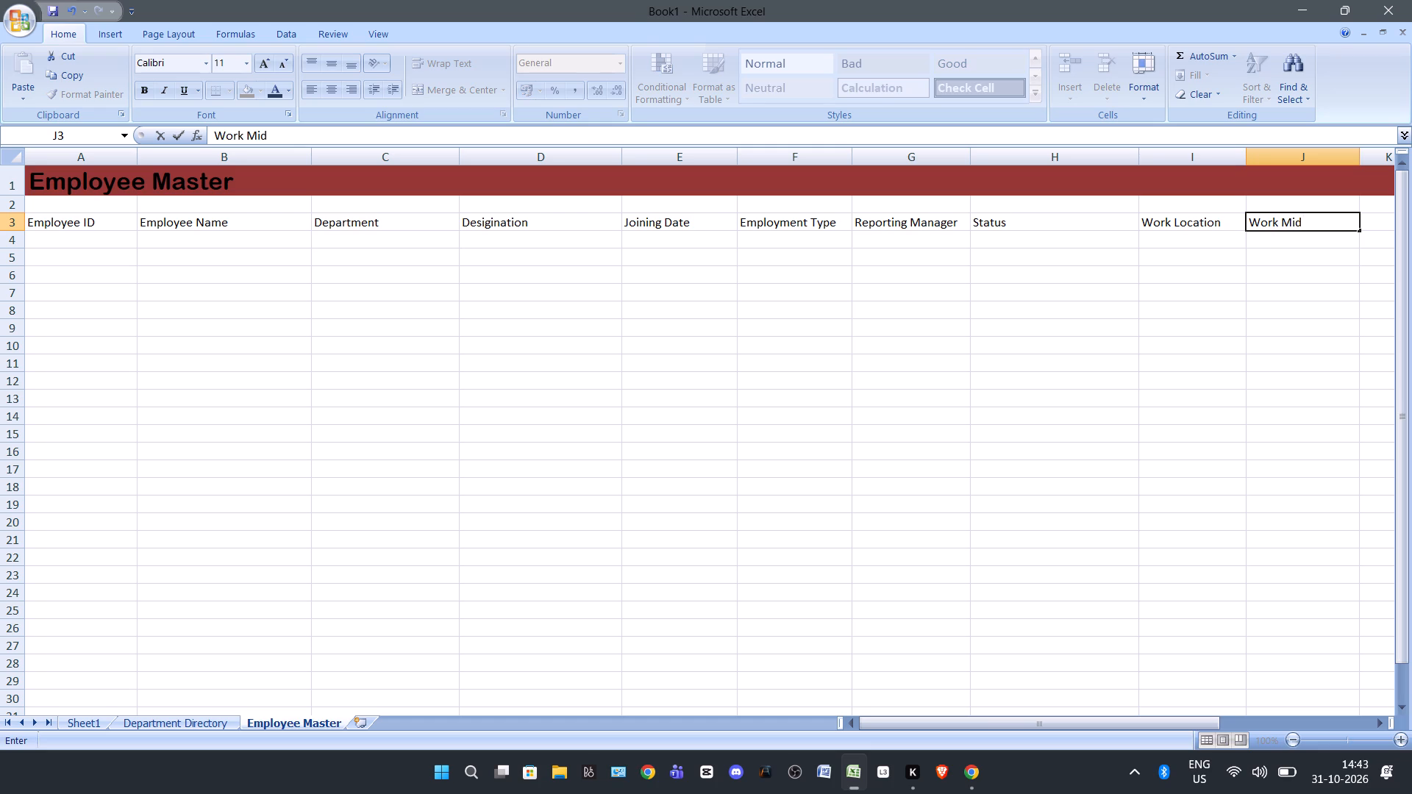
key(BackSpace)
text(ode)
key(Return)
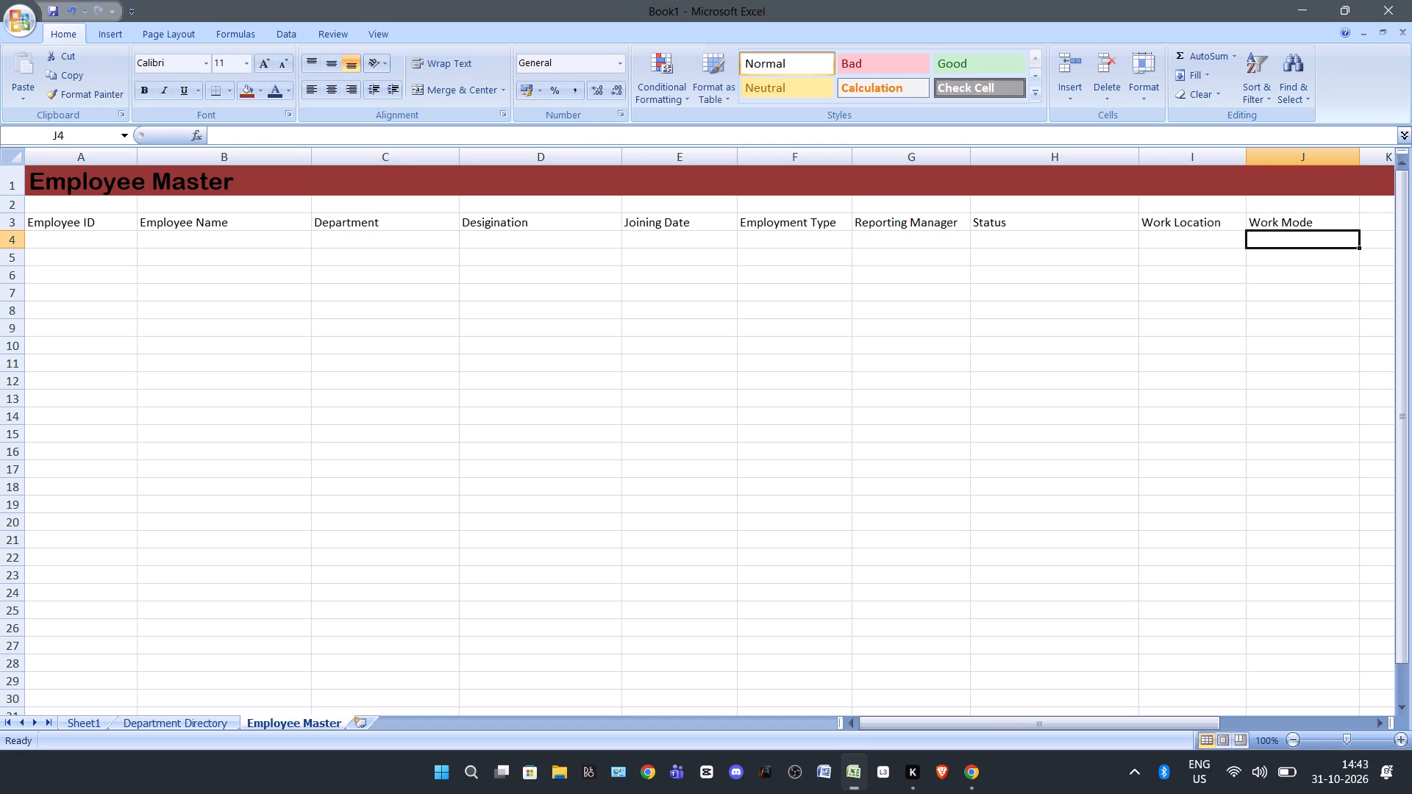
Center the header text across cells A3 to J3.
click(1024, 226)
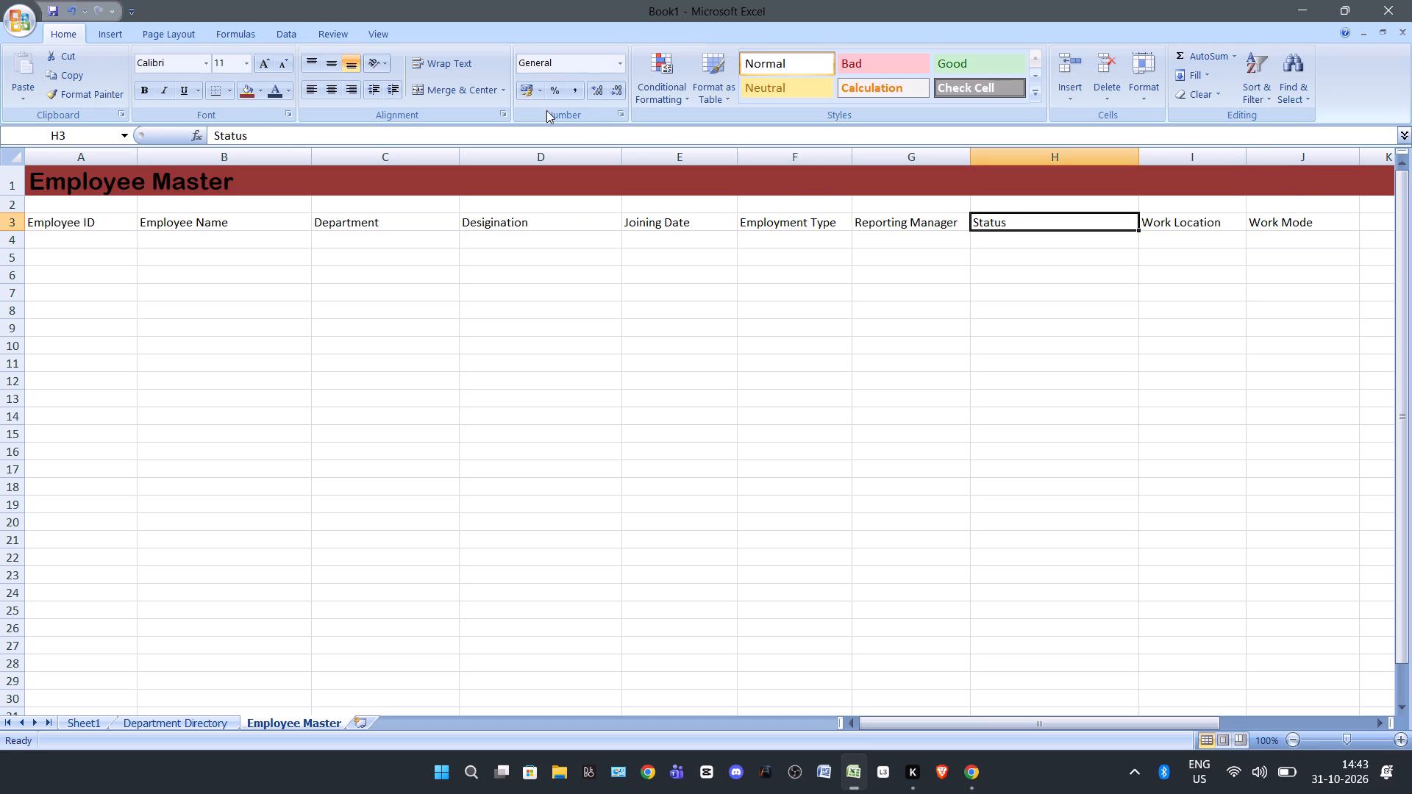
click(332, 90)
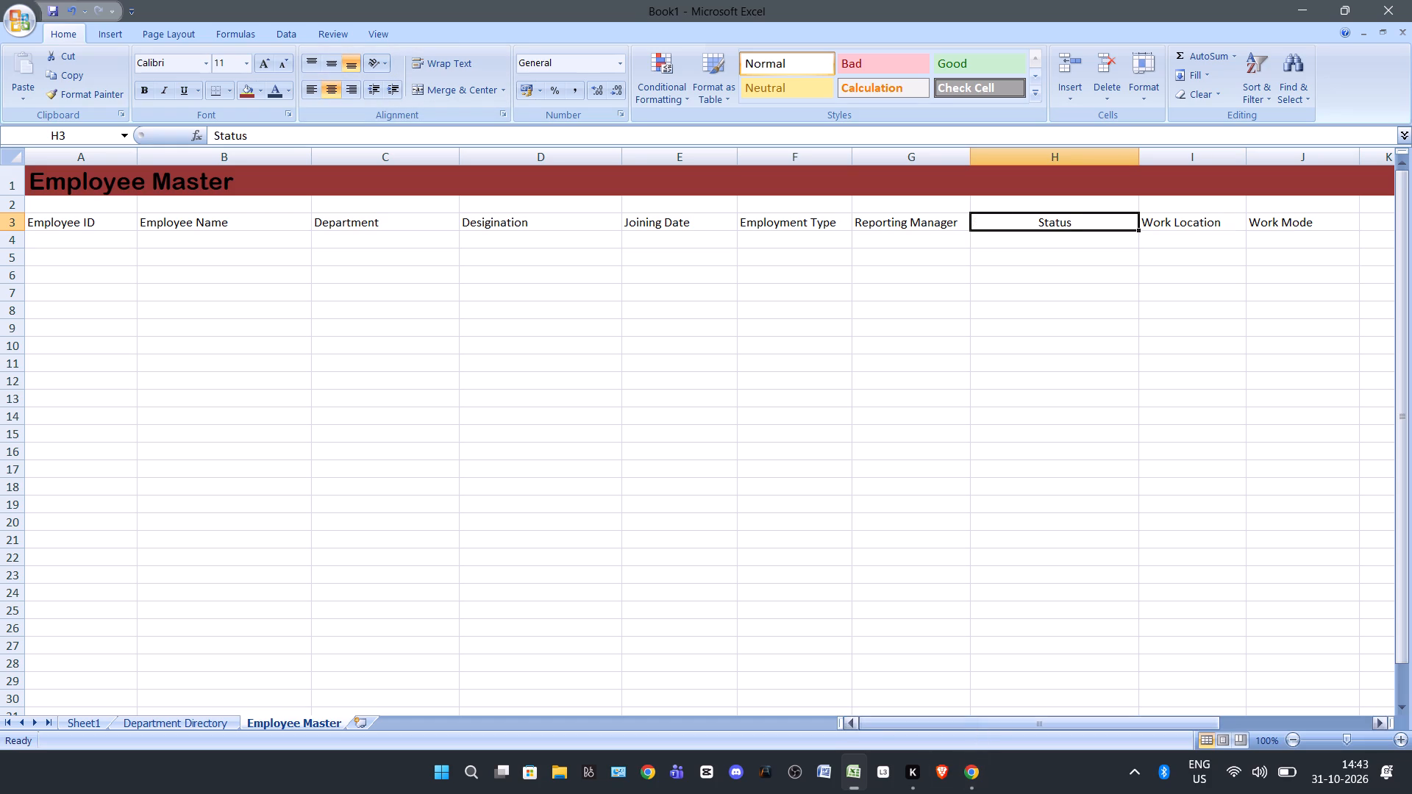
drag(39, 224, 1162, 256)
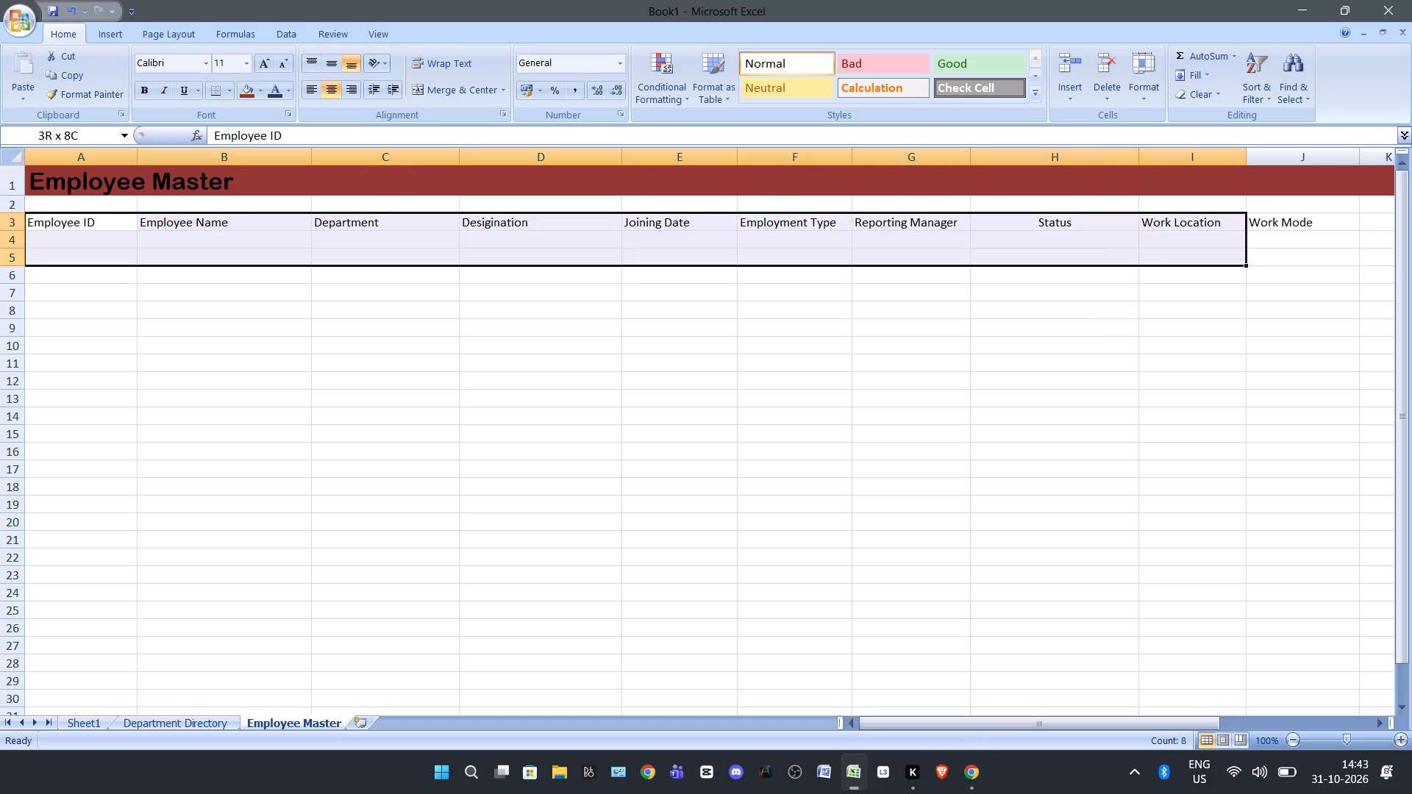
drag(1162, 256, 1328, 220)
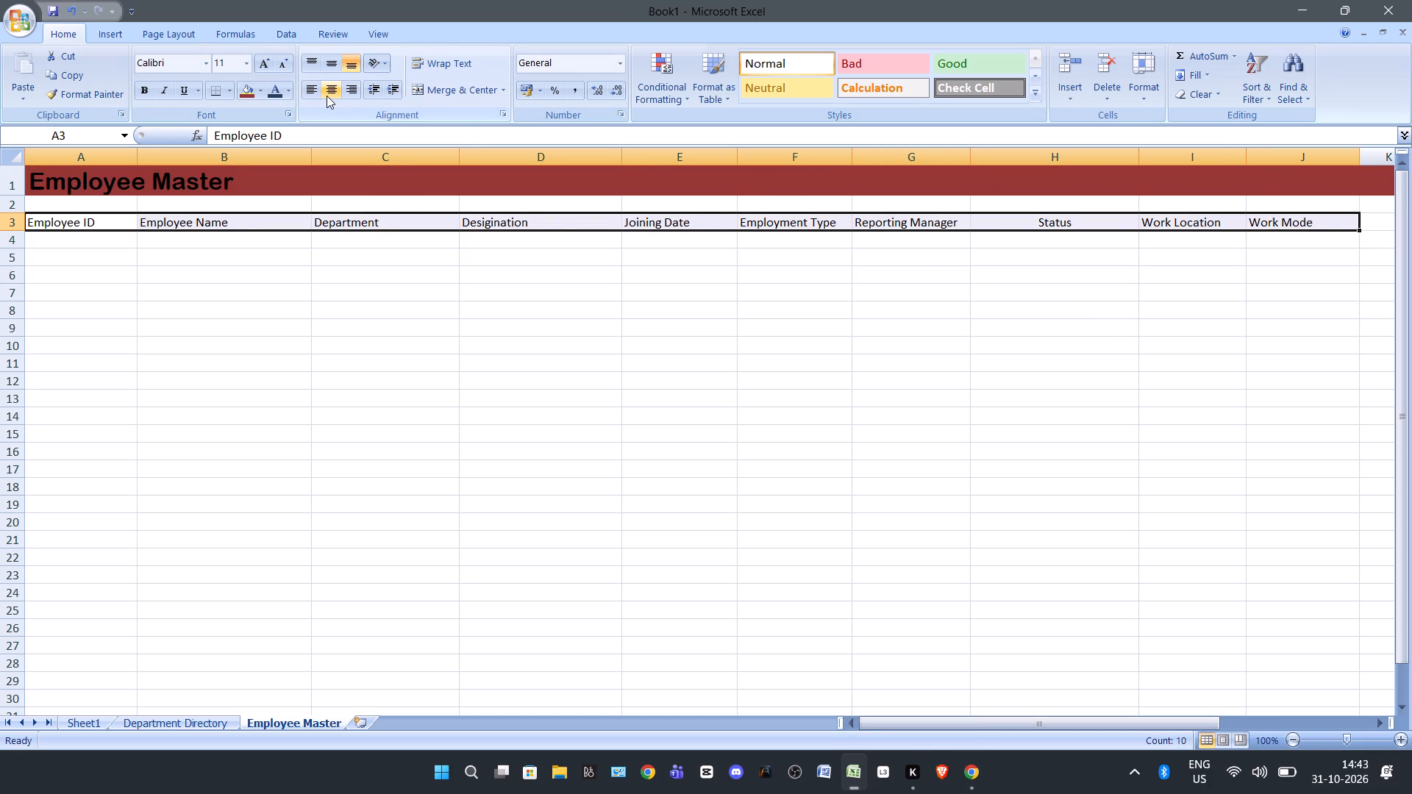
click(327, 96)
click(477, 314)
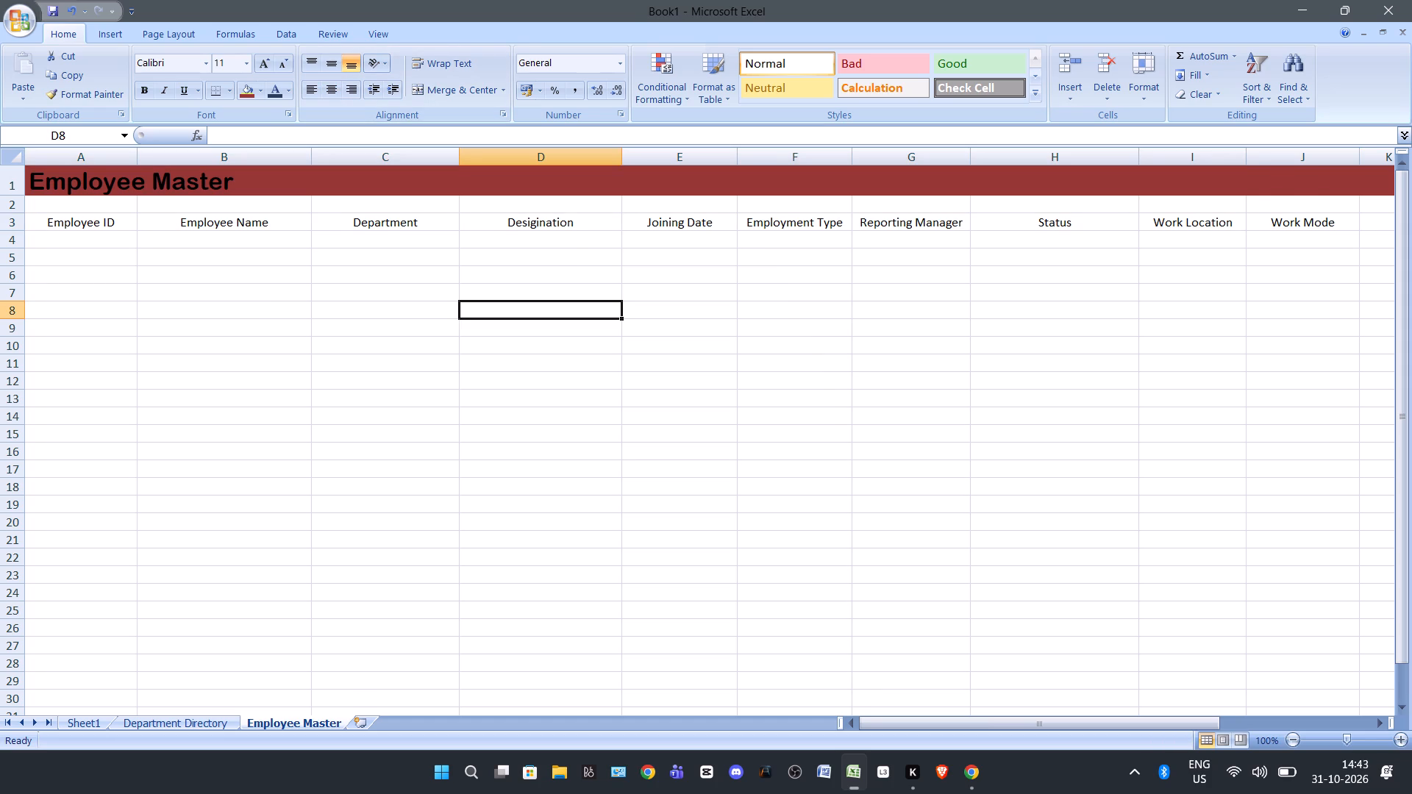
Narrow the Status column H to a width of about 16.3.
drag(1141, 155, 1108, 161)
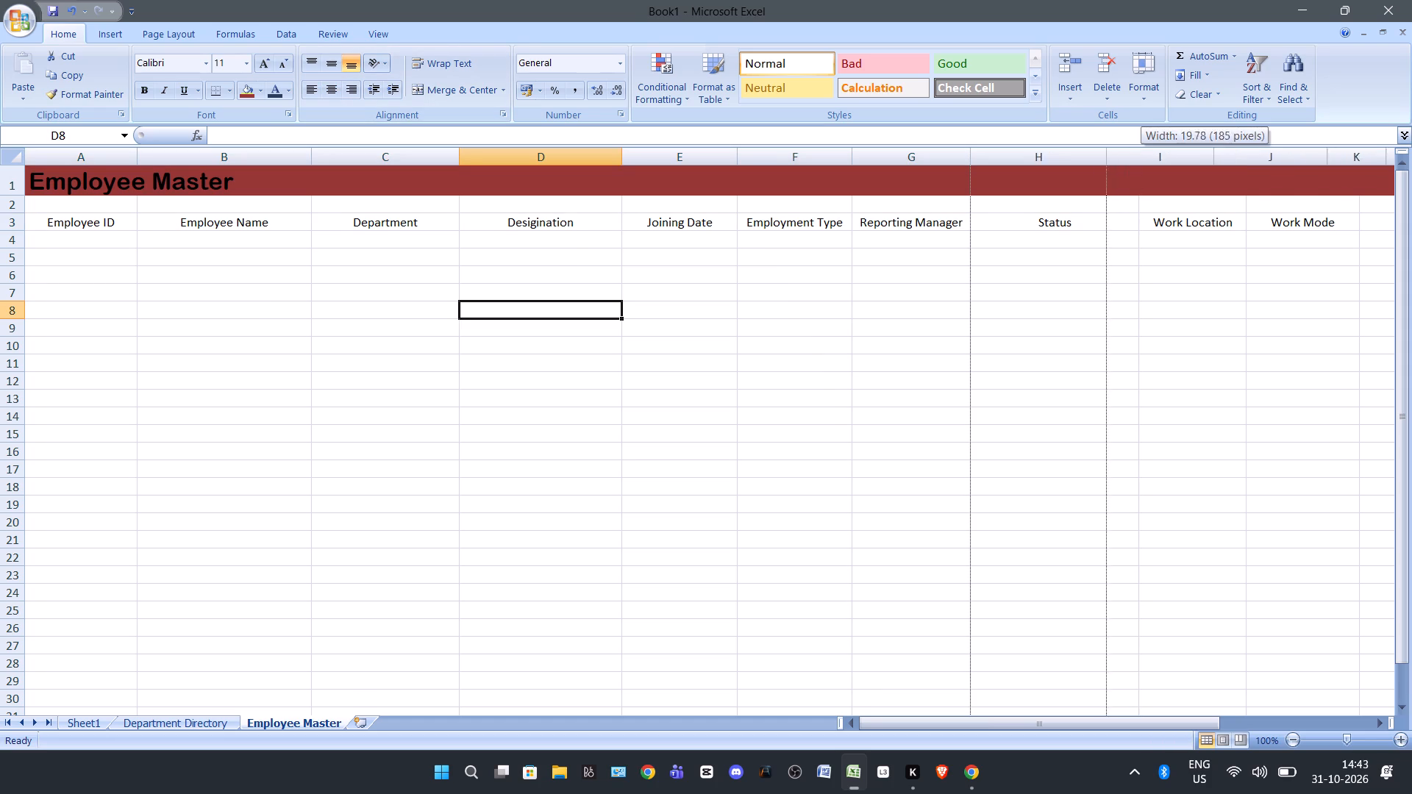
drag(1108, 161, 1085, 167)
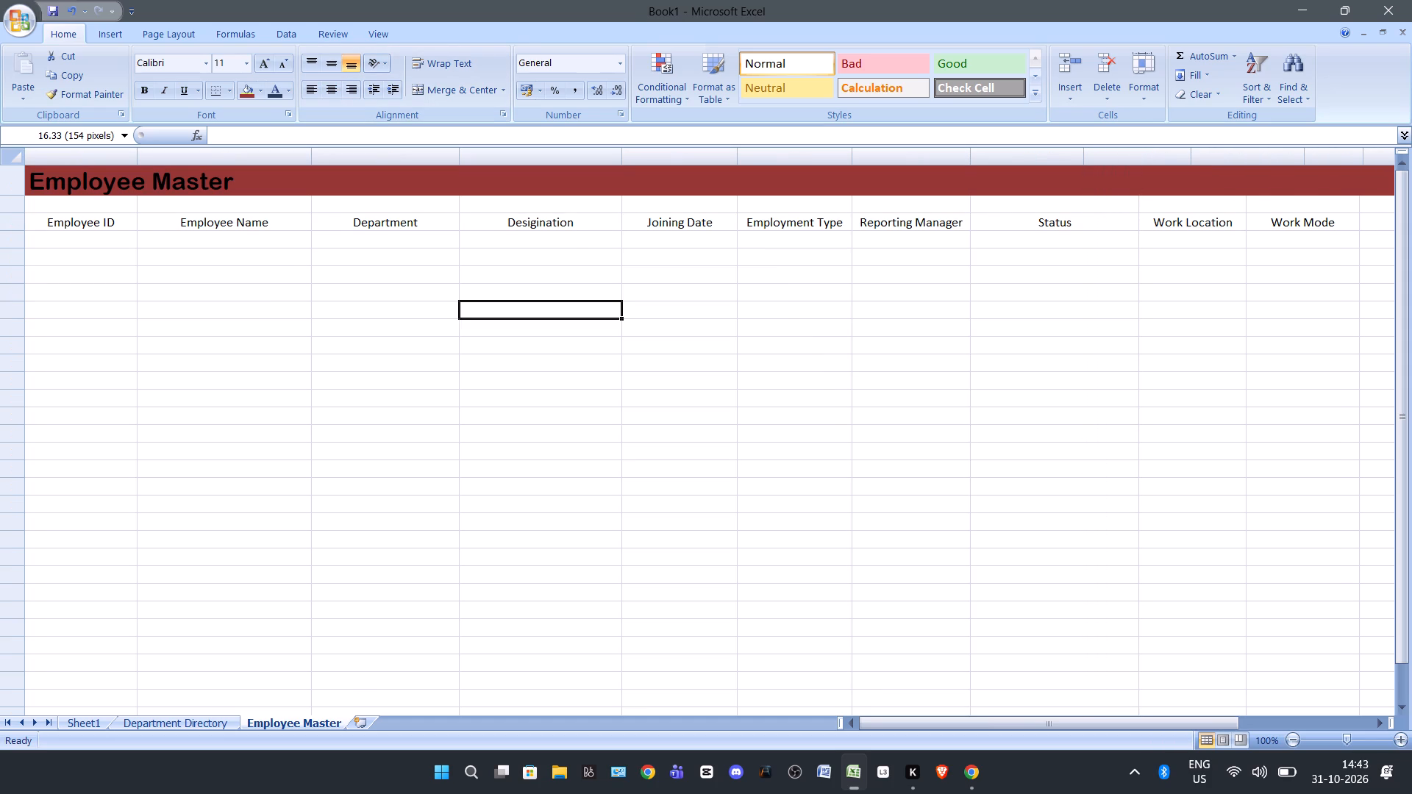
Enter the first employee ID, EMP1001, in cell A4 under Employee ID.
click(60, 240)
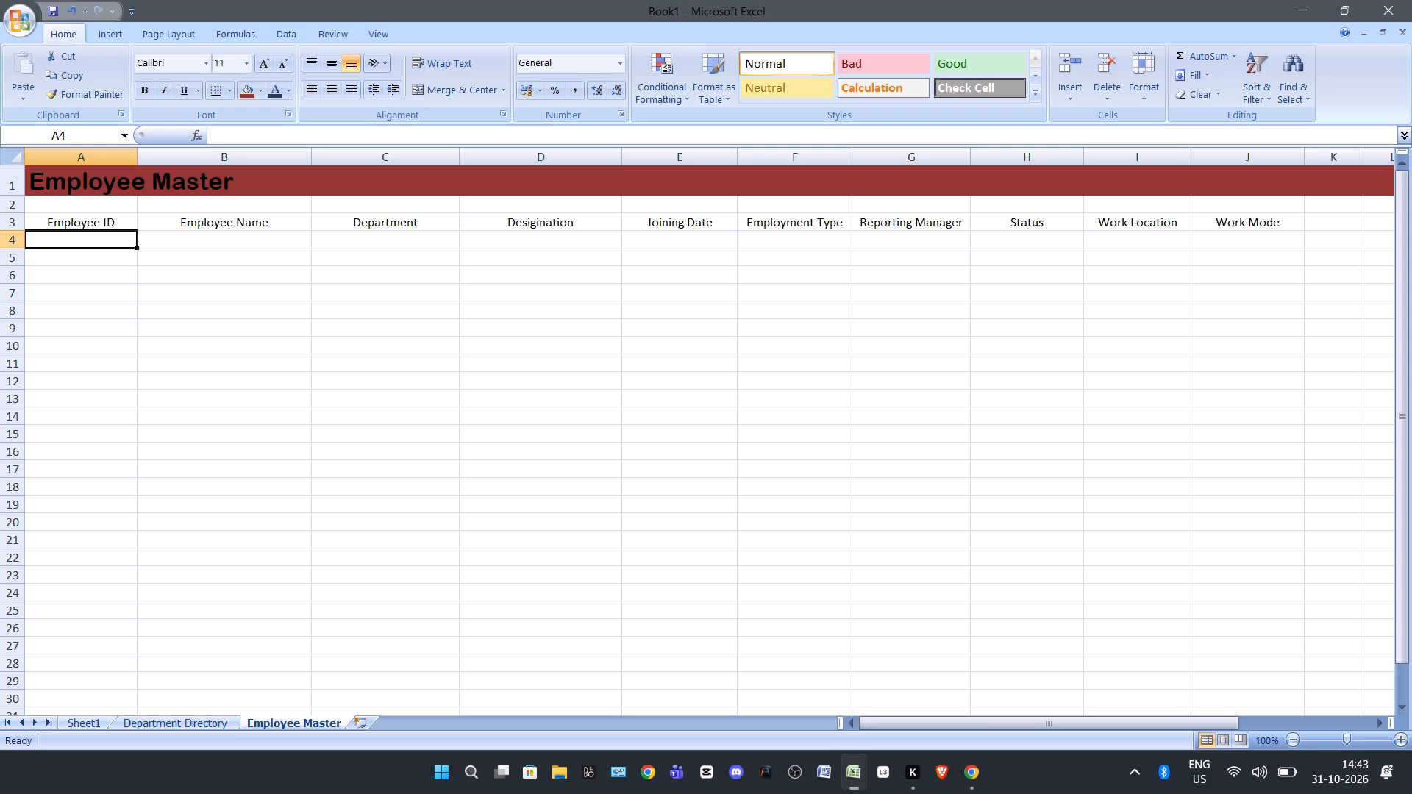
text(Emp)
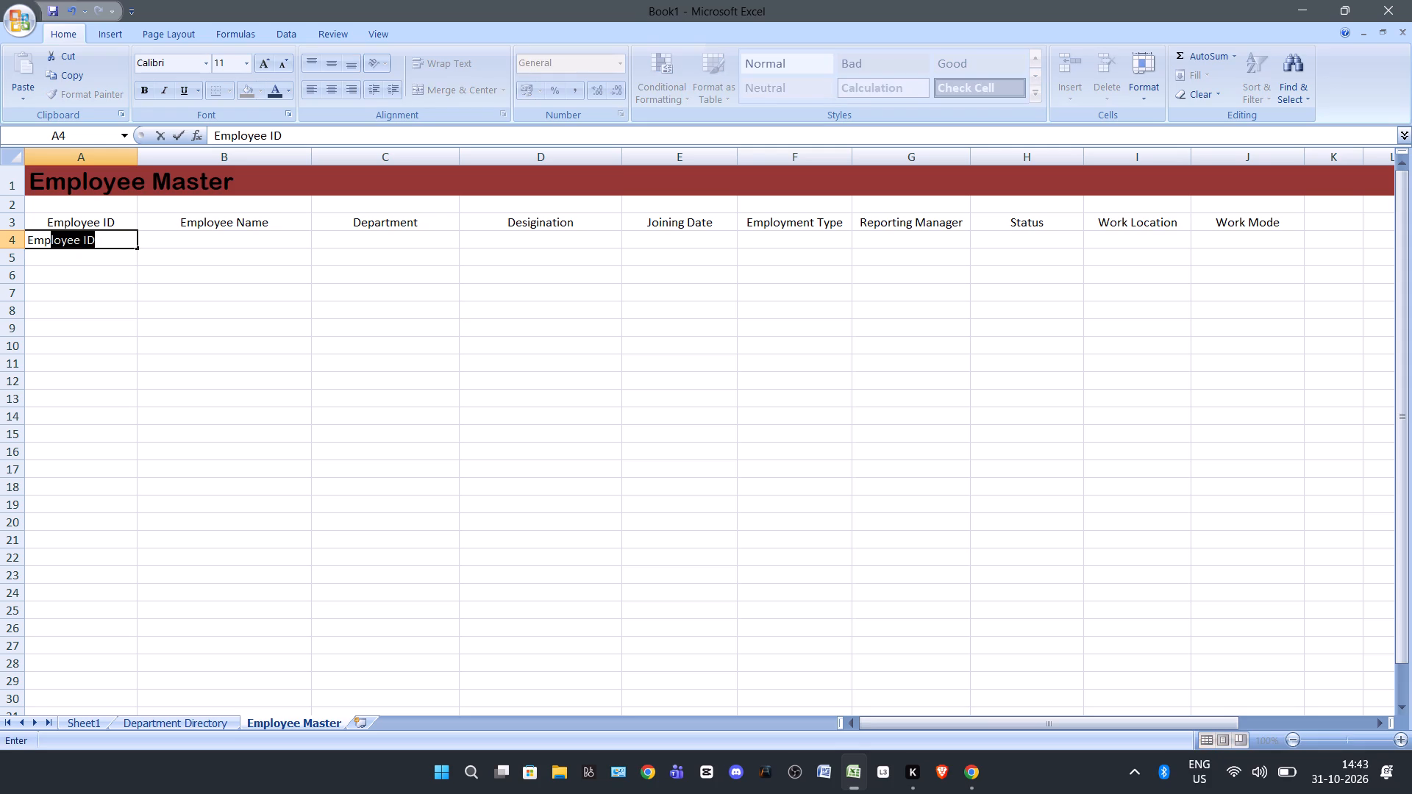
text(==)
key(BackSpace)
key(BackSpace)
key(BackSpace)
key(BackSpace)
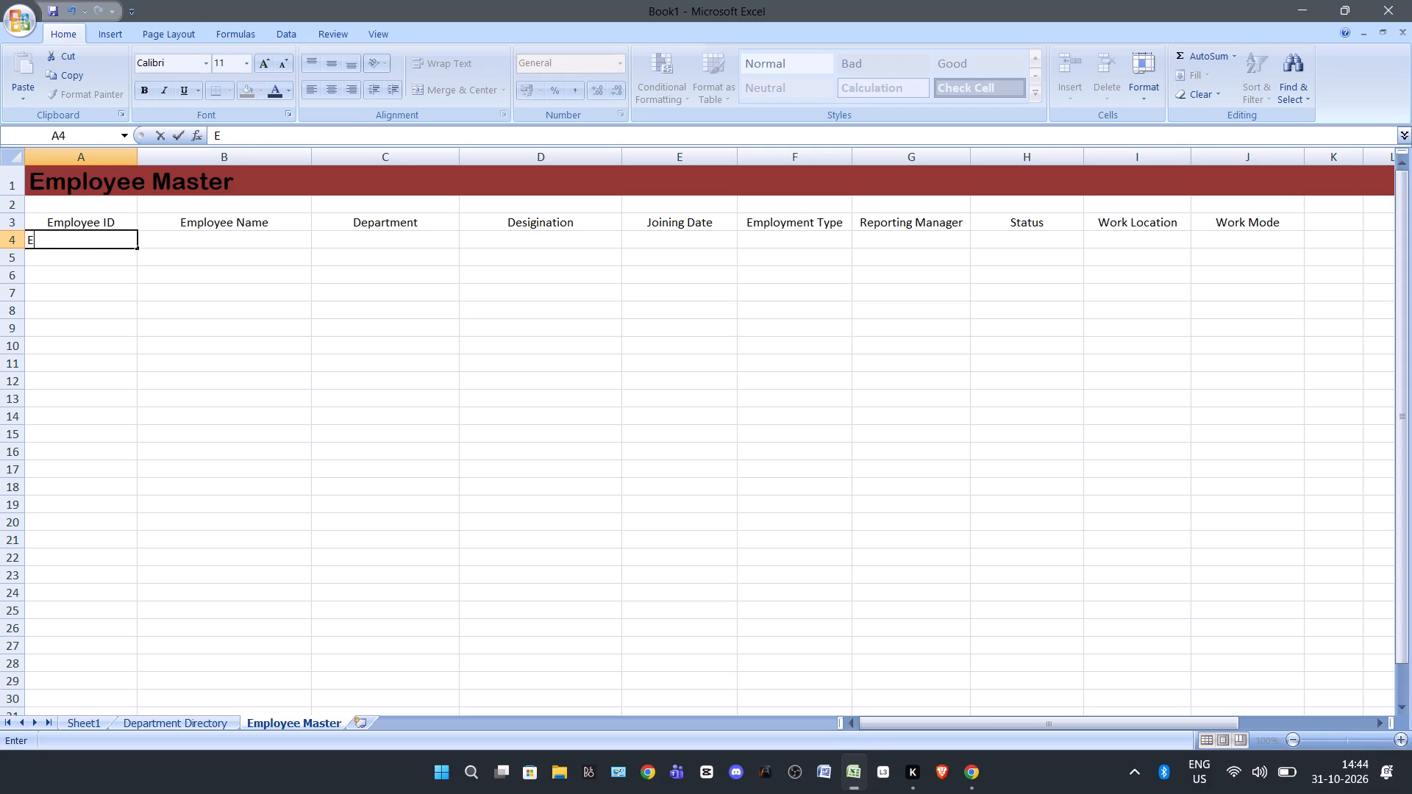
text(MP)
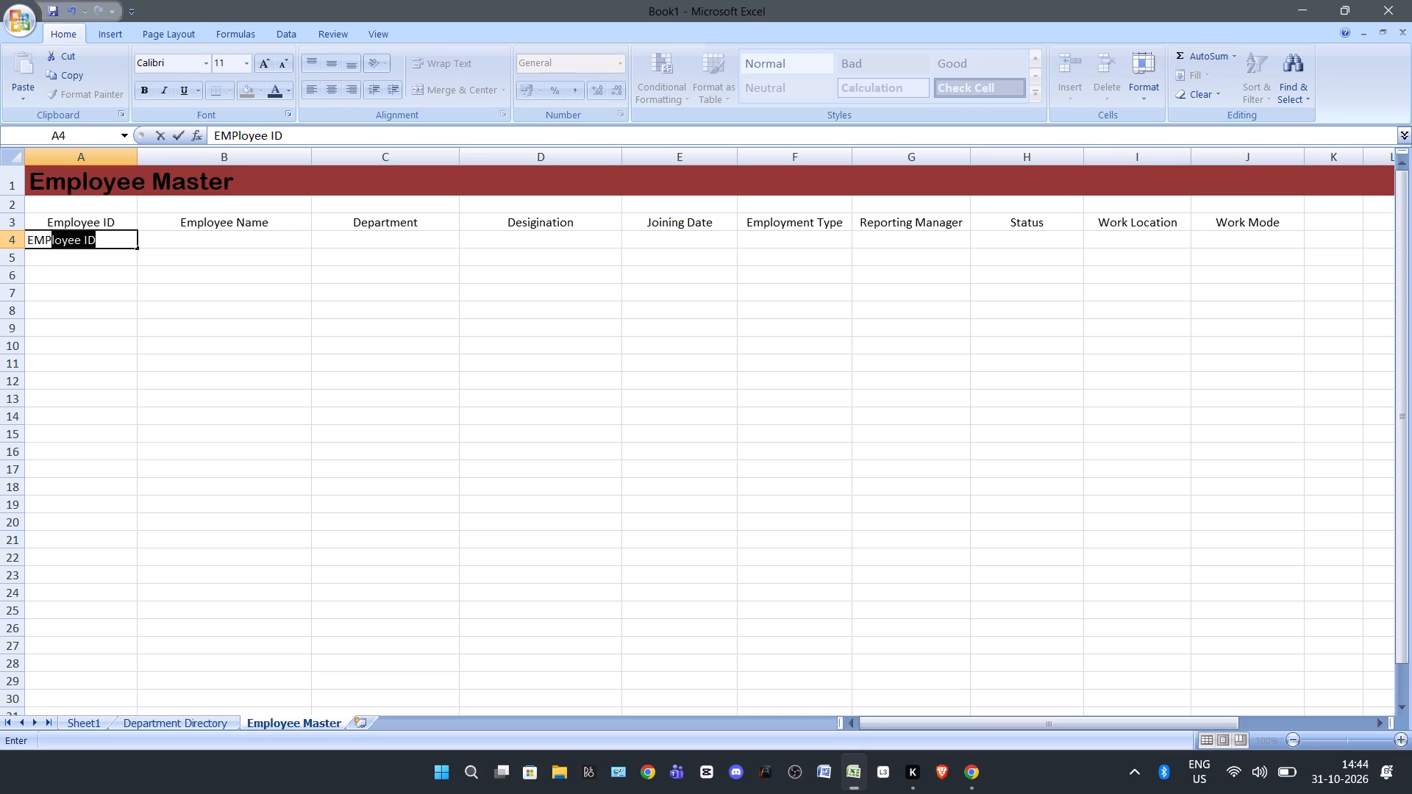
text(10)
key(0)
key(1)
click(75, 254)
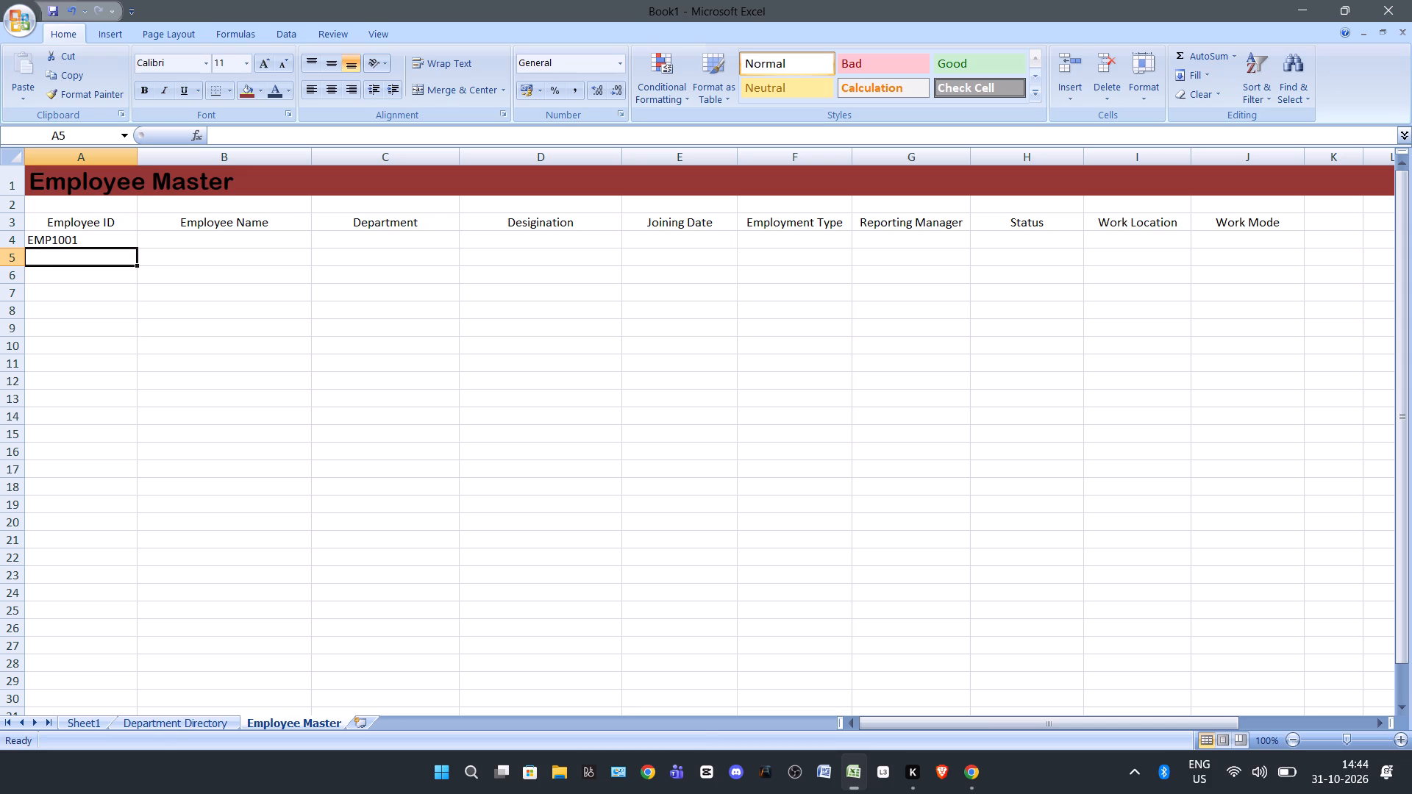
Fill the employee ID series down column A from A4 to A83, ending at EMP1080.
click(88, 245)
click(128, 240)
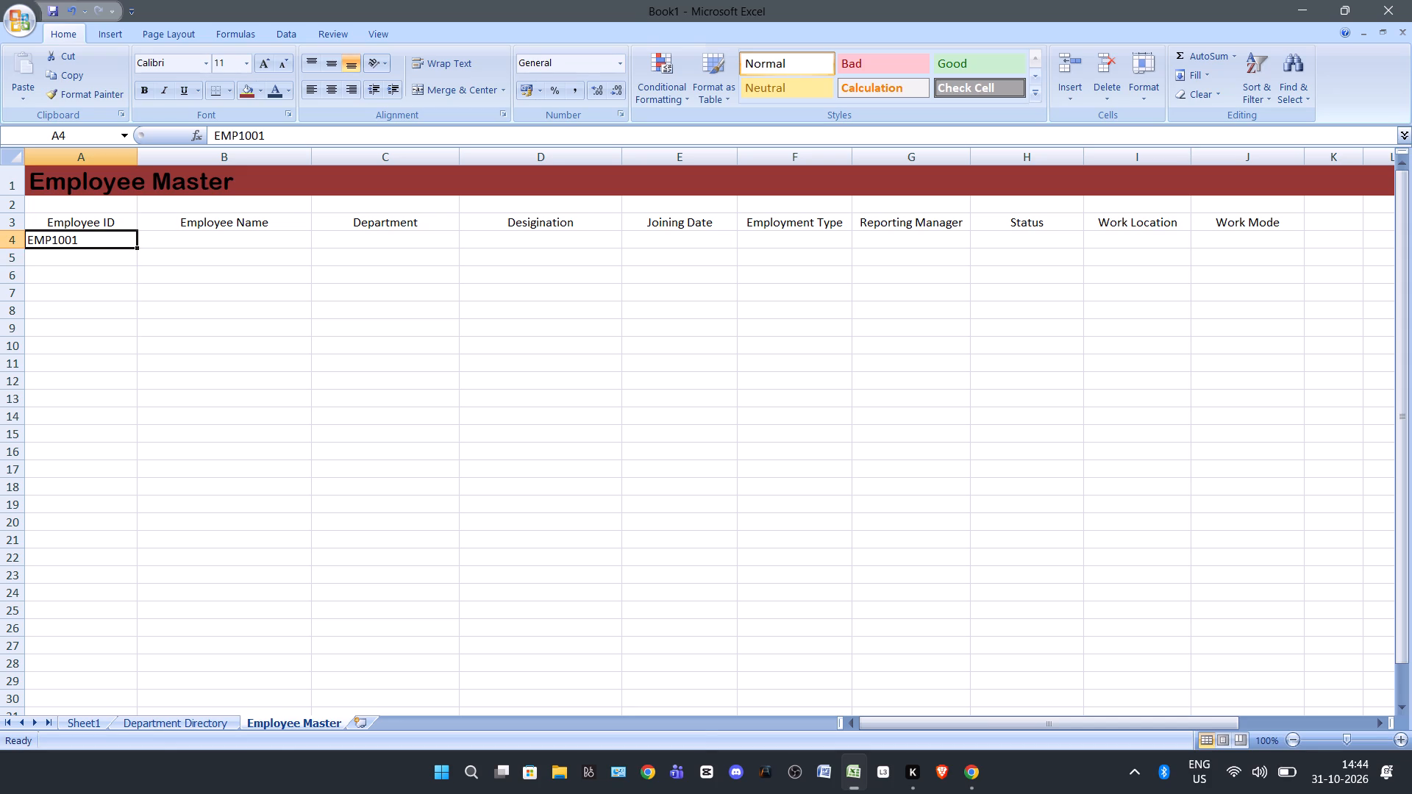
drag(136, 249, 135, 322)
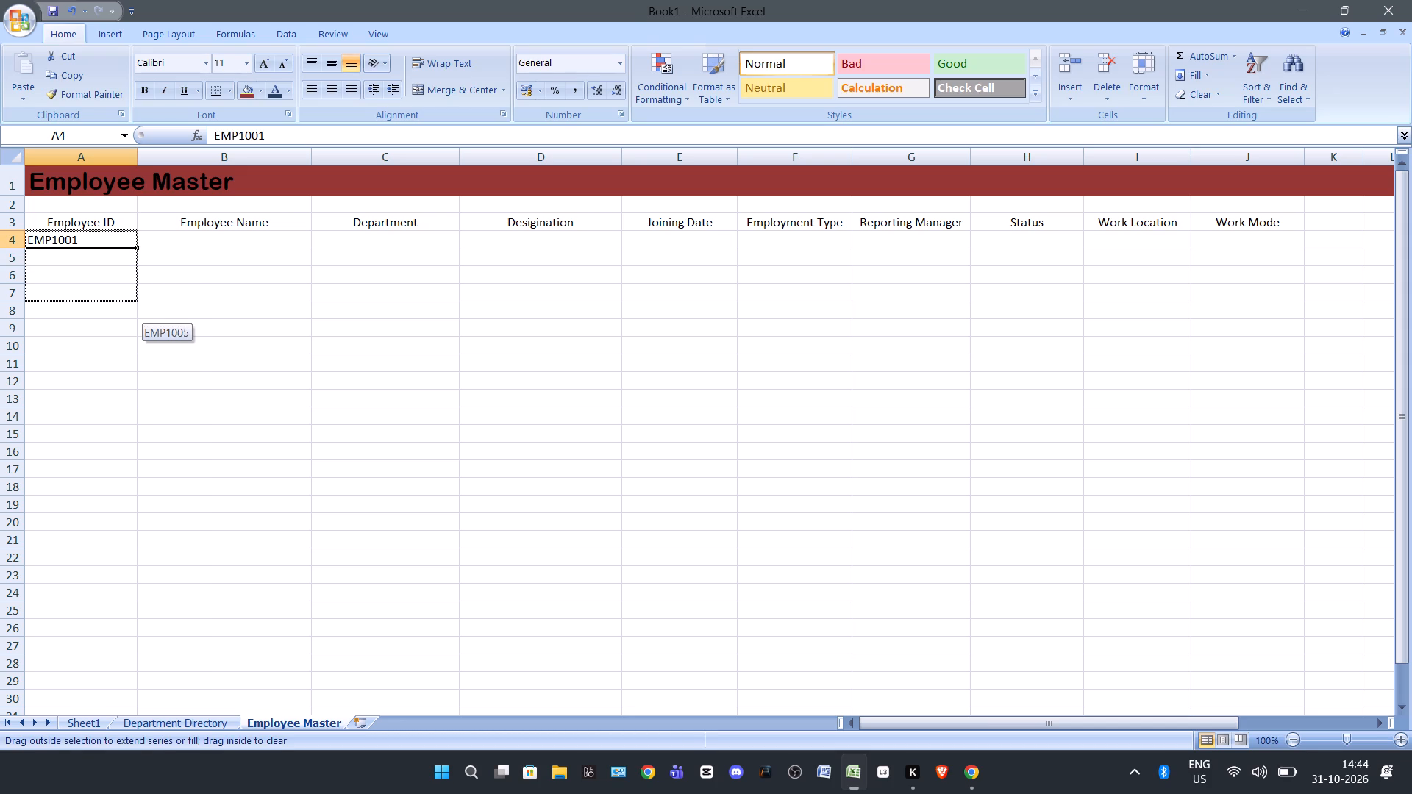
drag(135, 322, 149, 751)
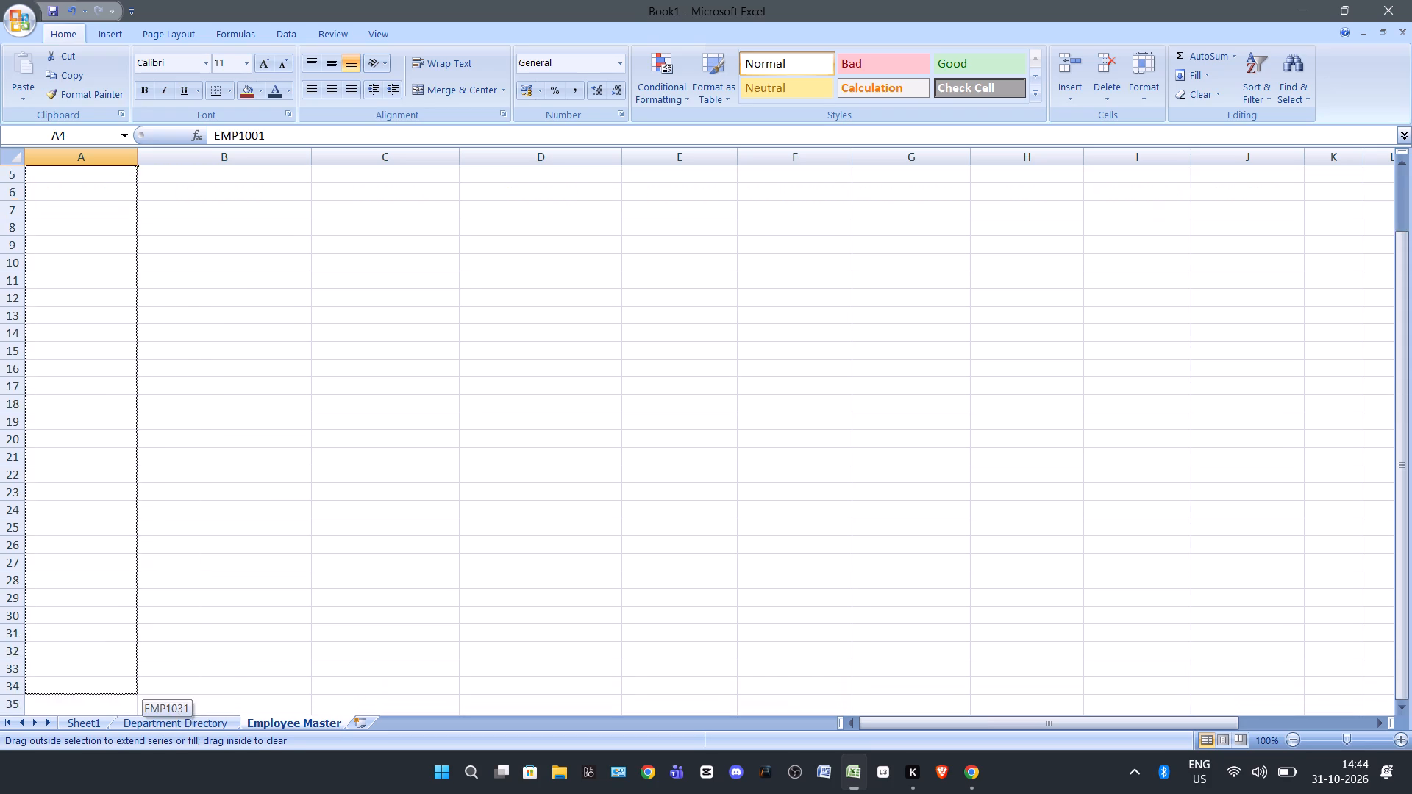
drag(149, 751, 146, 581)
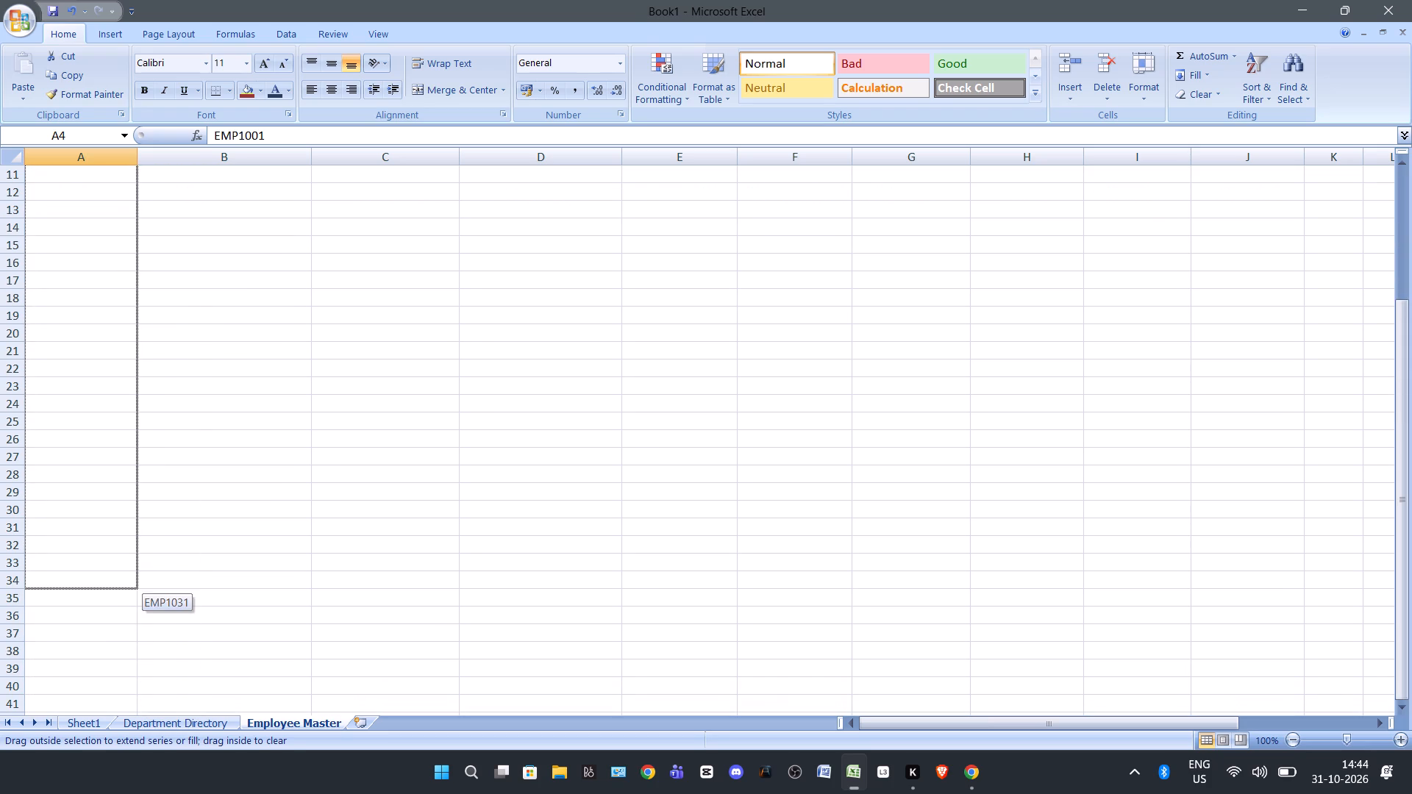
drag(146, 581, 143, 717)
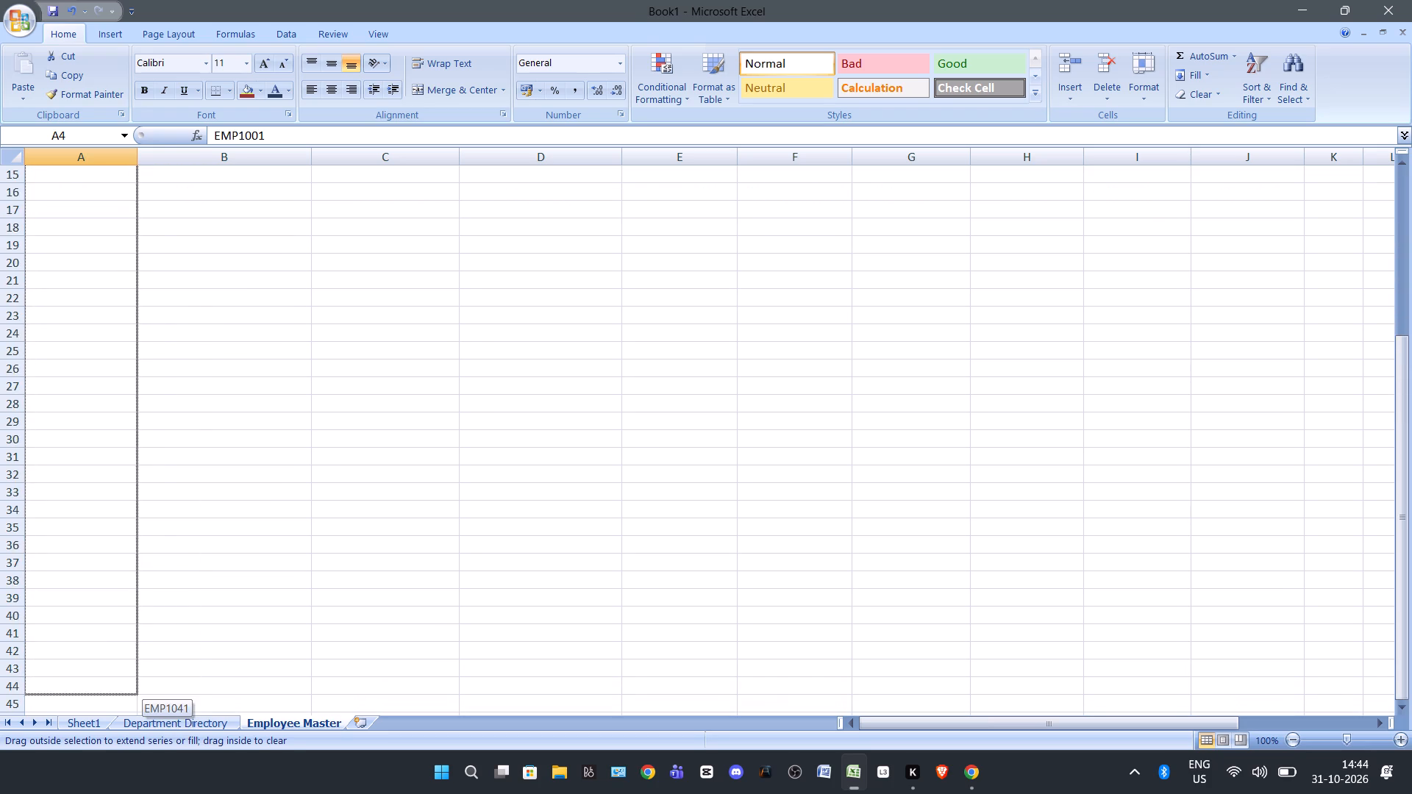
drag(143, 717, 140, 726)
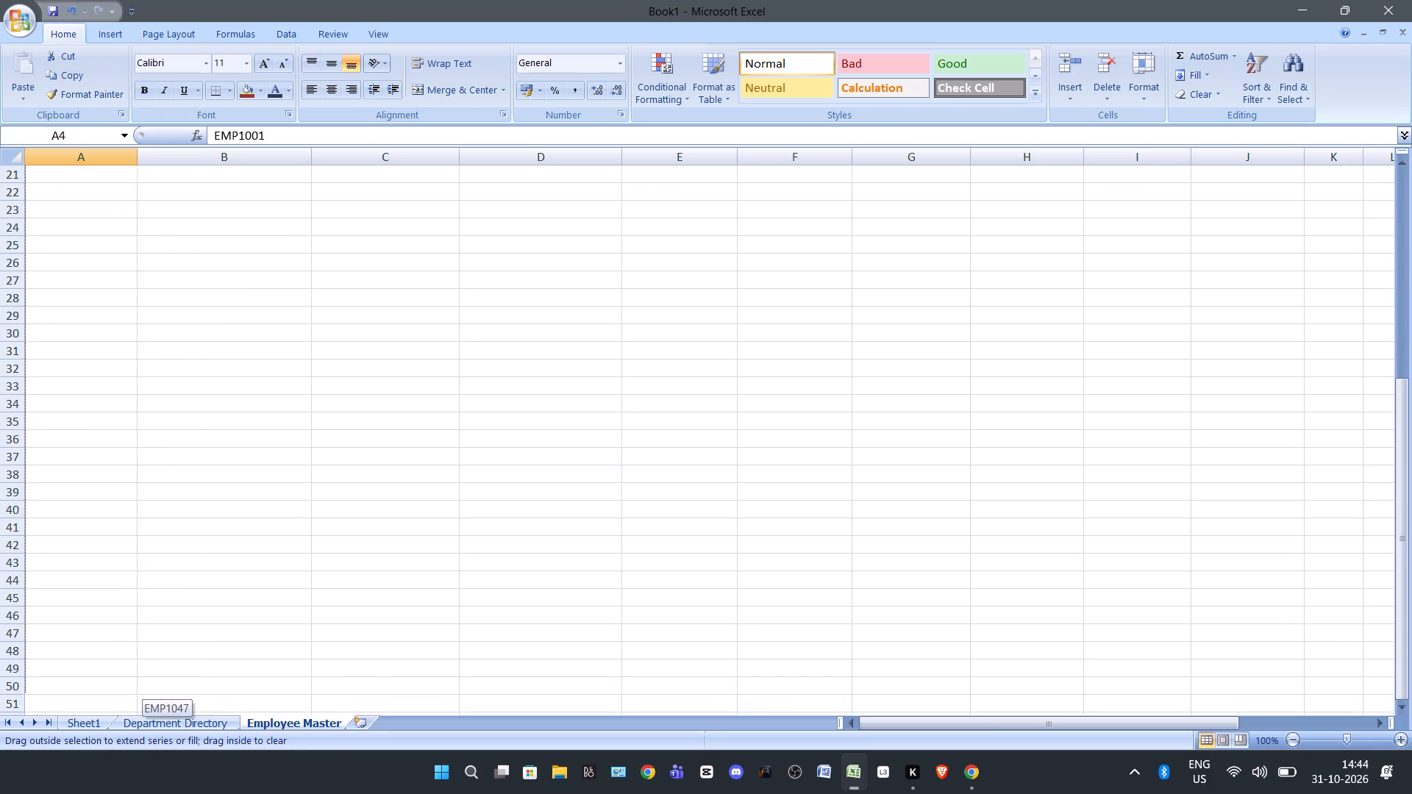
drag(140, 726, 140, 738)
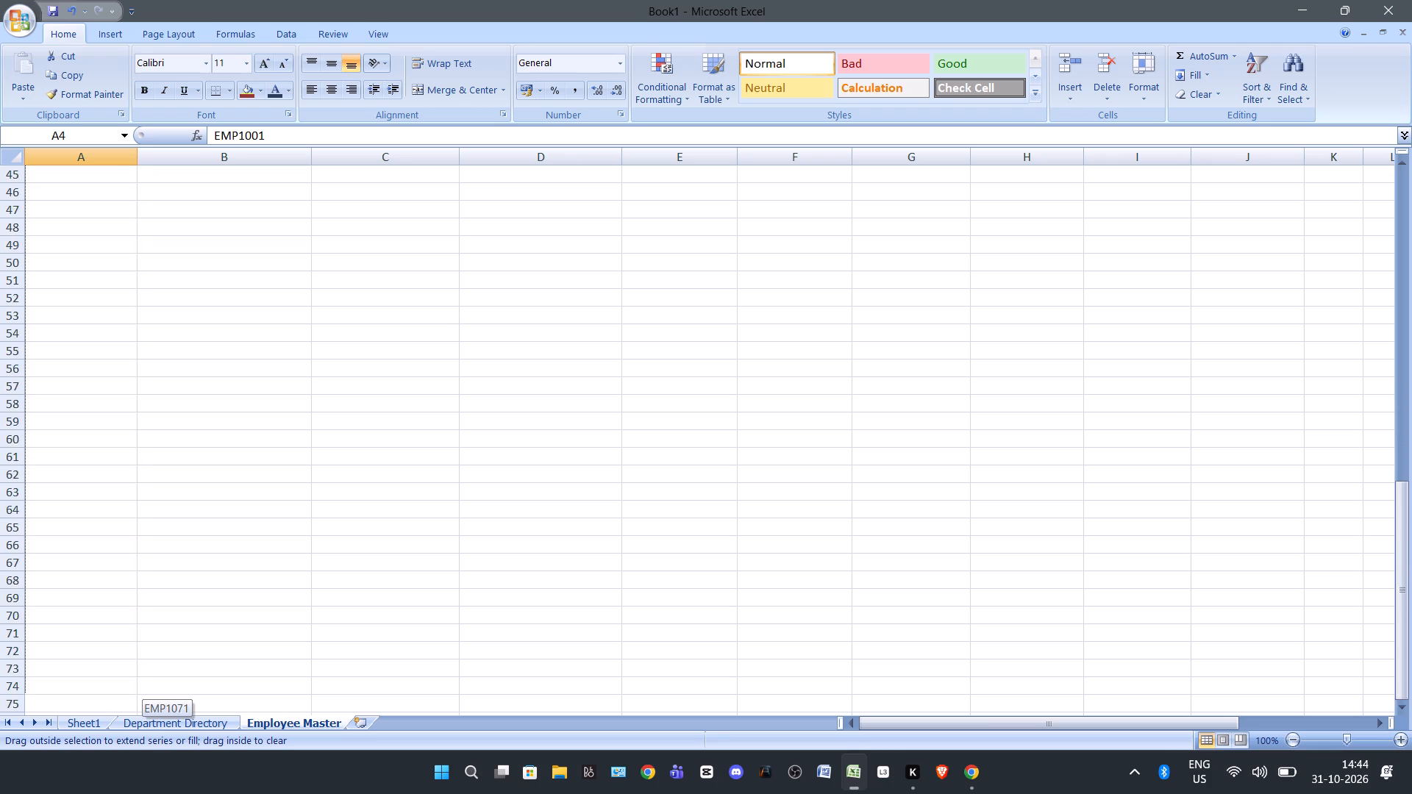
drag(140, 738, 135, 695)
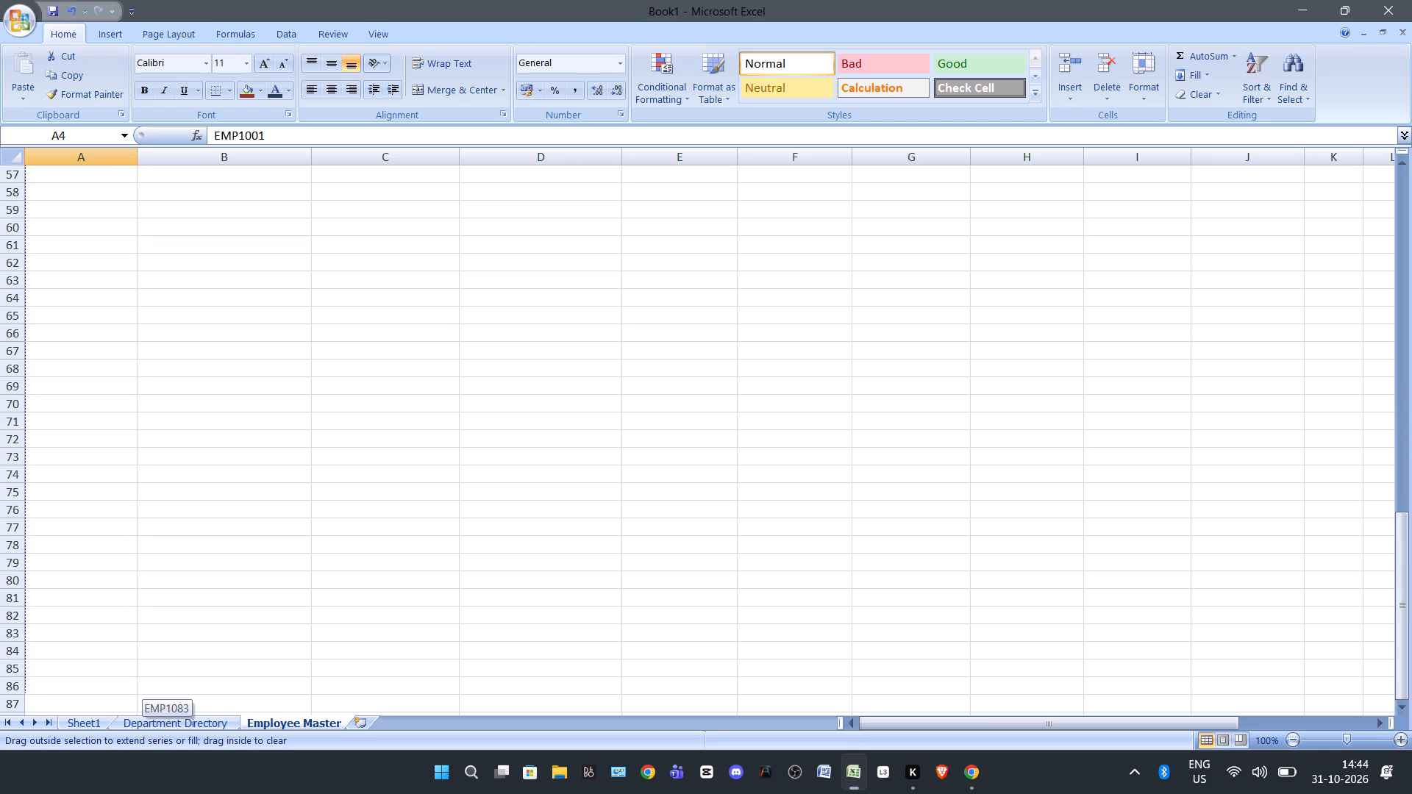
drag(135, 695, 133, 682)
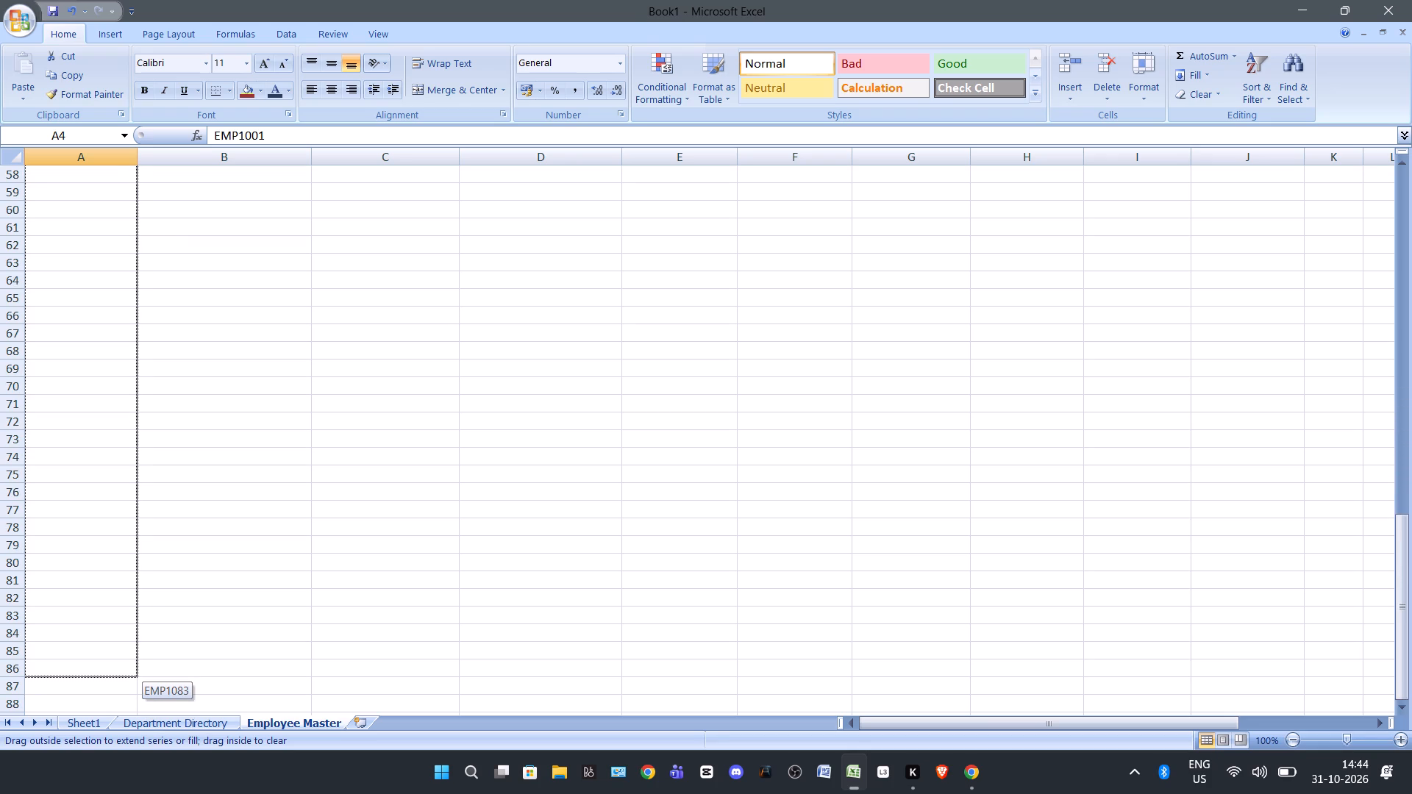
drag(133, 682, 135, 634)
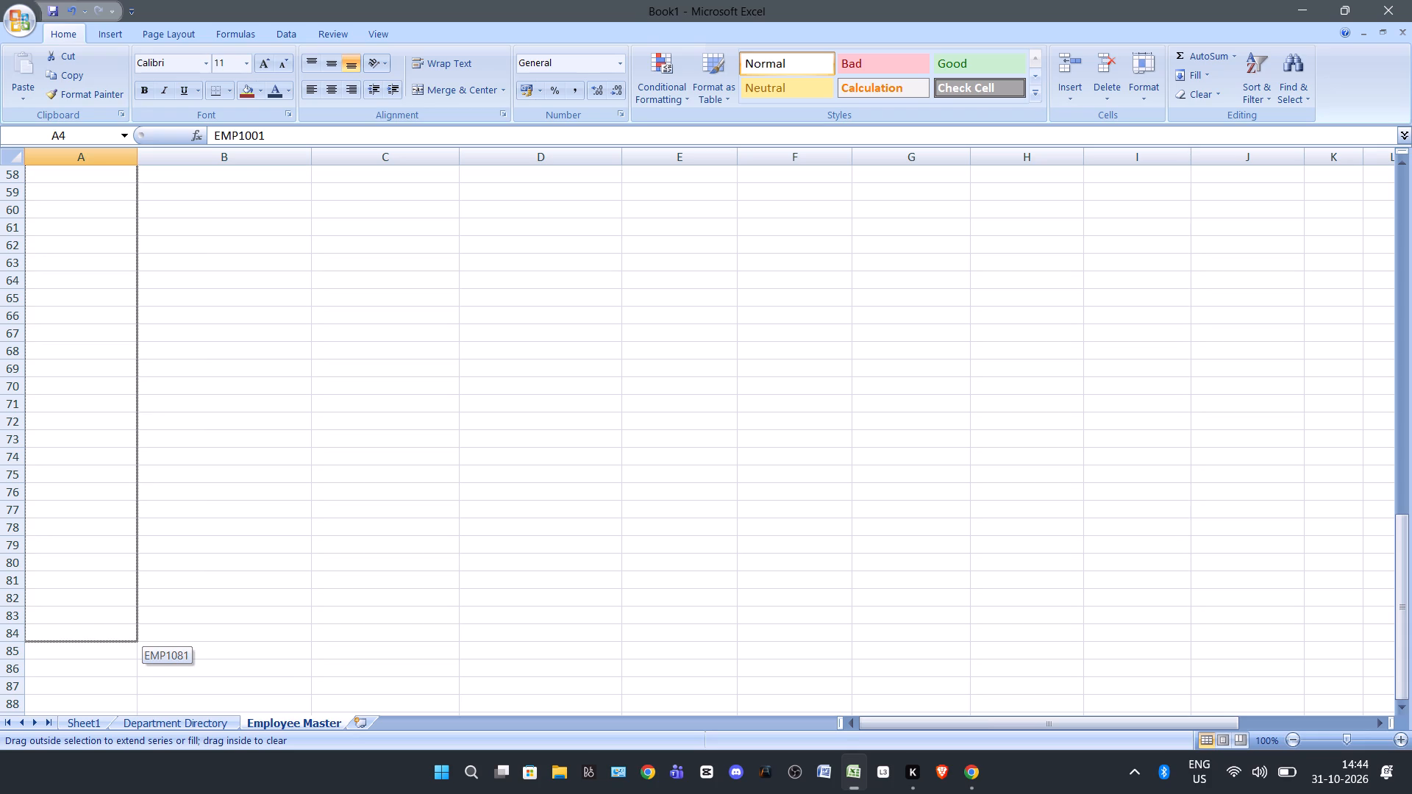
drag(135, 634, 134, 629)
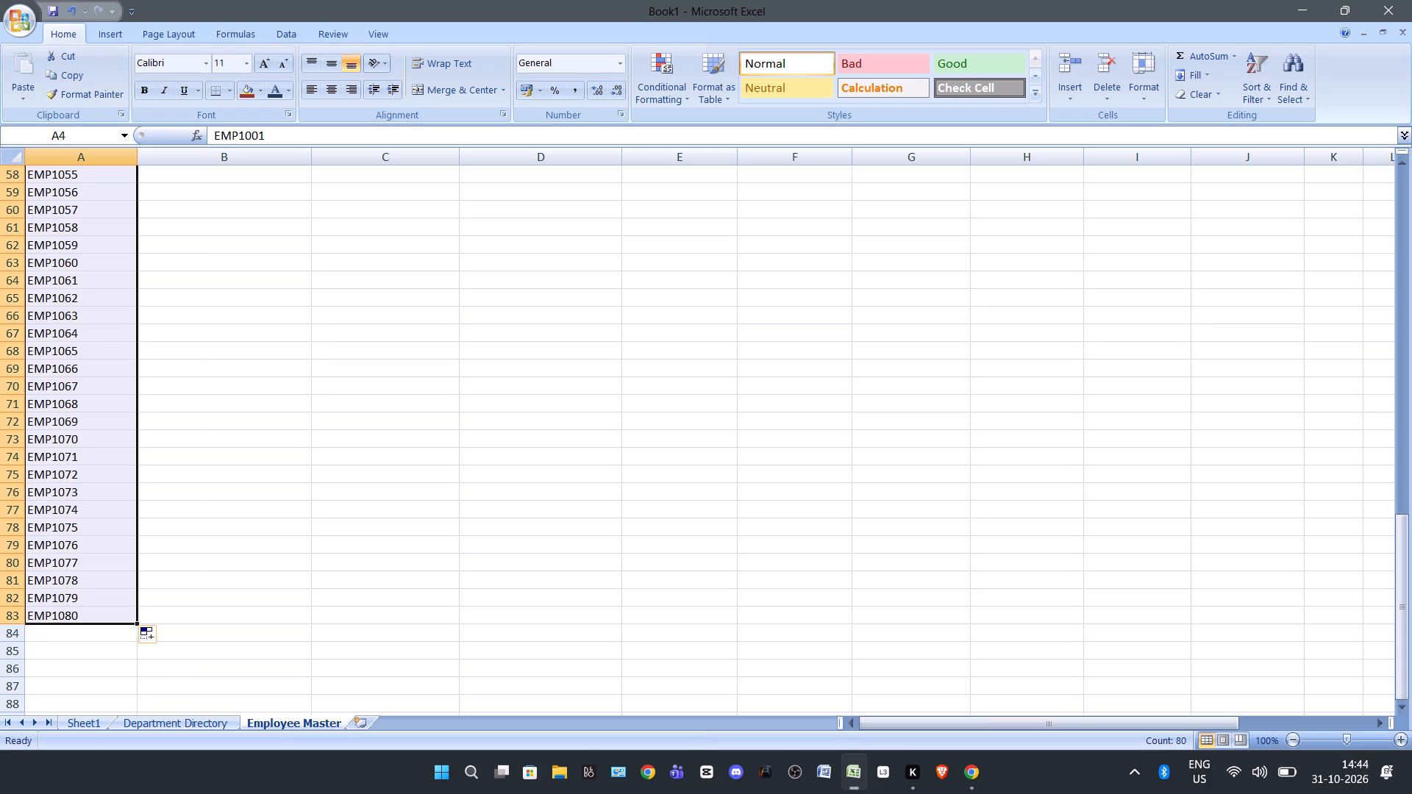
Enter the employee's name for EMP1001 in cell B4 under Employee Name.
scroll(164, 605, up, 15)
scroll(164, 605, up, 10)
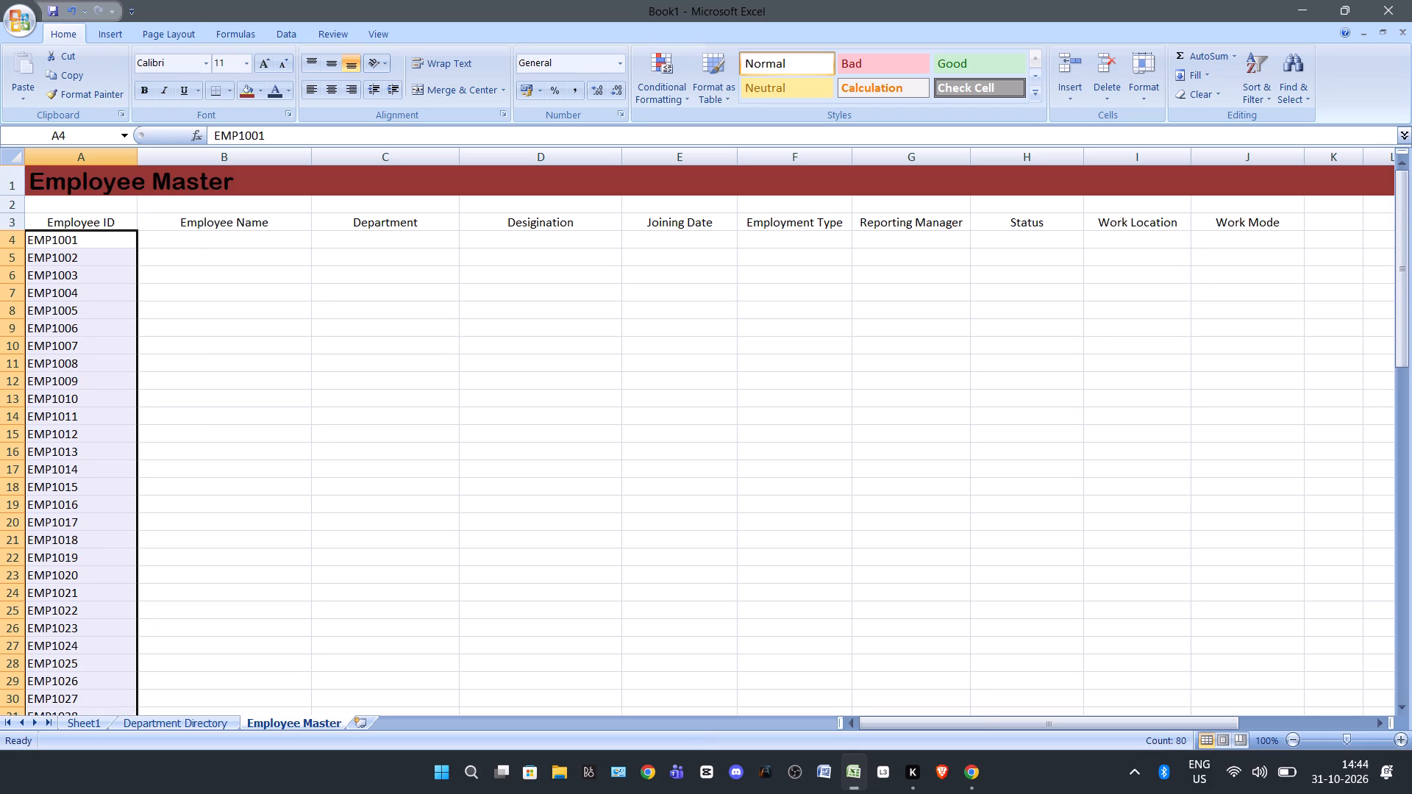
scroll(164, 605, up, 6)
click(183, 241)
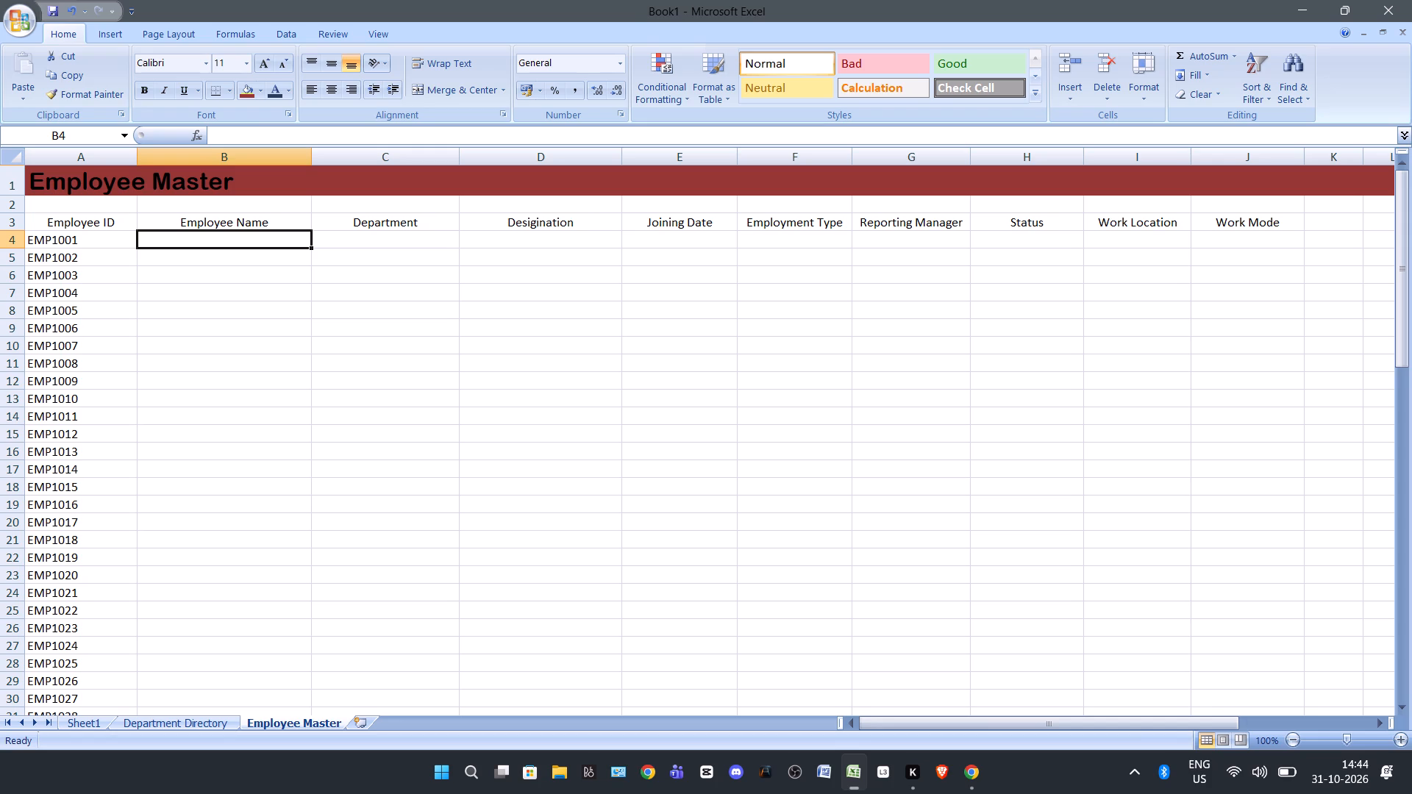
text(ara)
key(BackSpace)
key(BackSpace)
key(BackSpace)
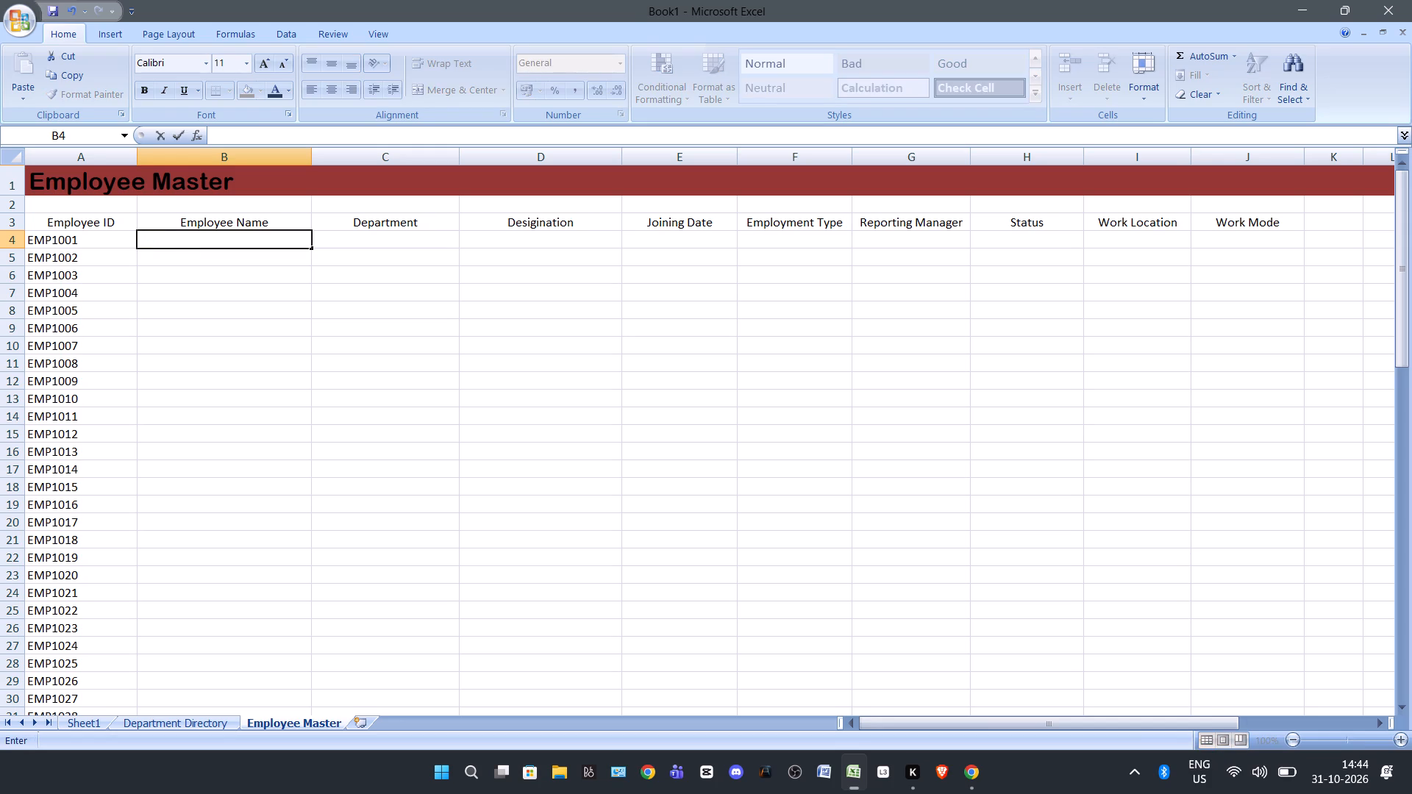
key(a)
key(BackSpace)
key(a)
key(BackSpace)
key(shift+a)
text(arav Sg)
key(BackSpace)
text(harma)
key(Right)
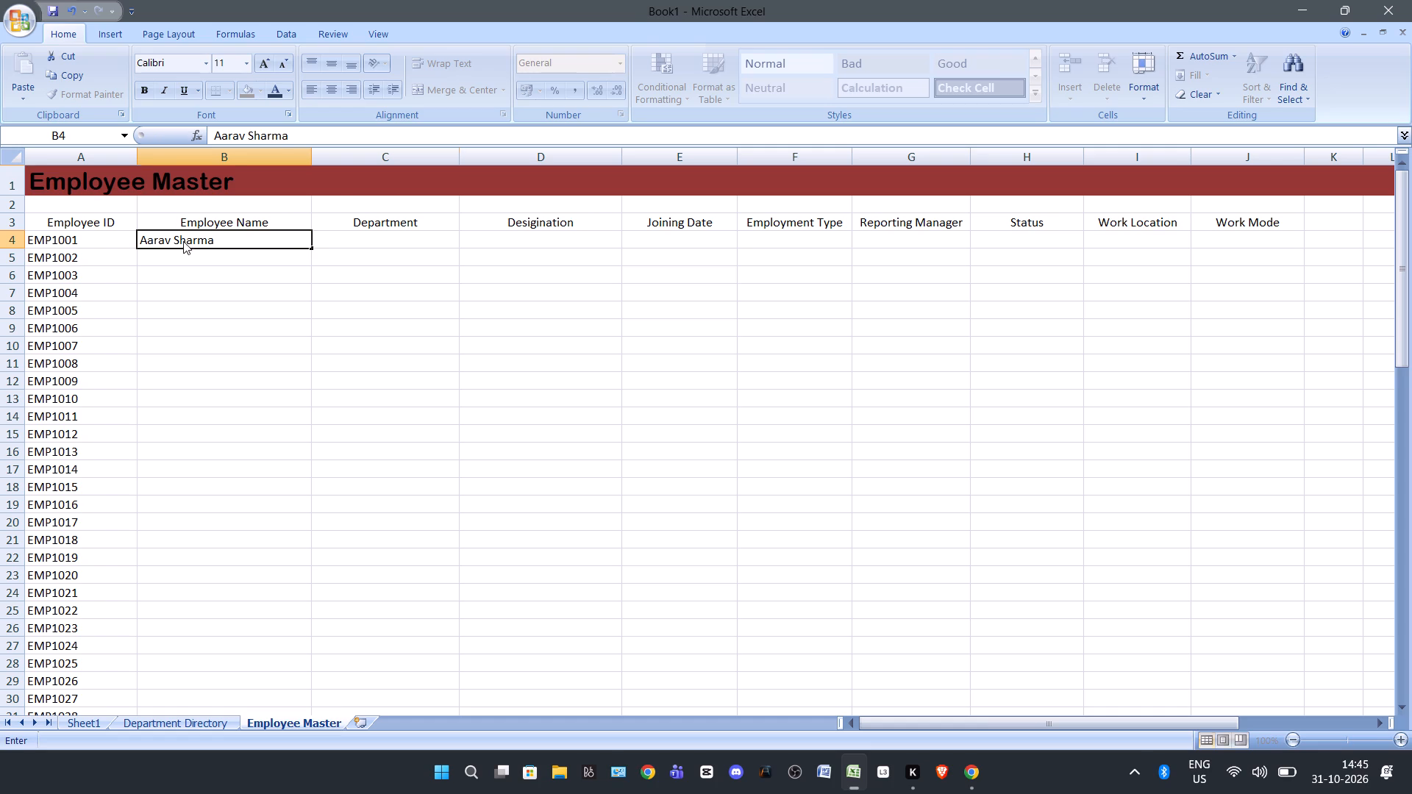
Enter the department Administration in C4 and the designation Coordinator in D4 for EMP1001.
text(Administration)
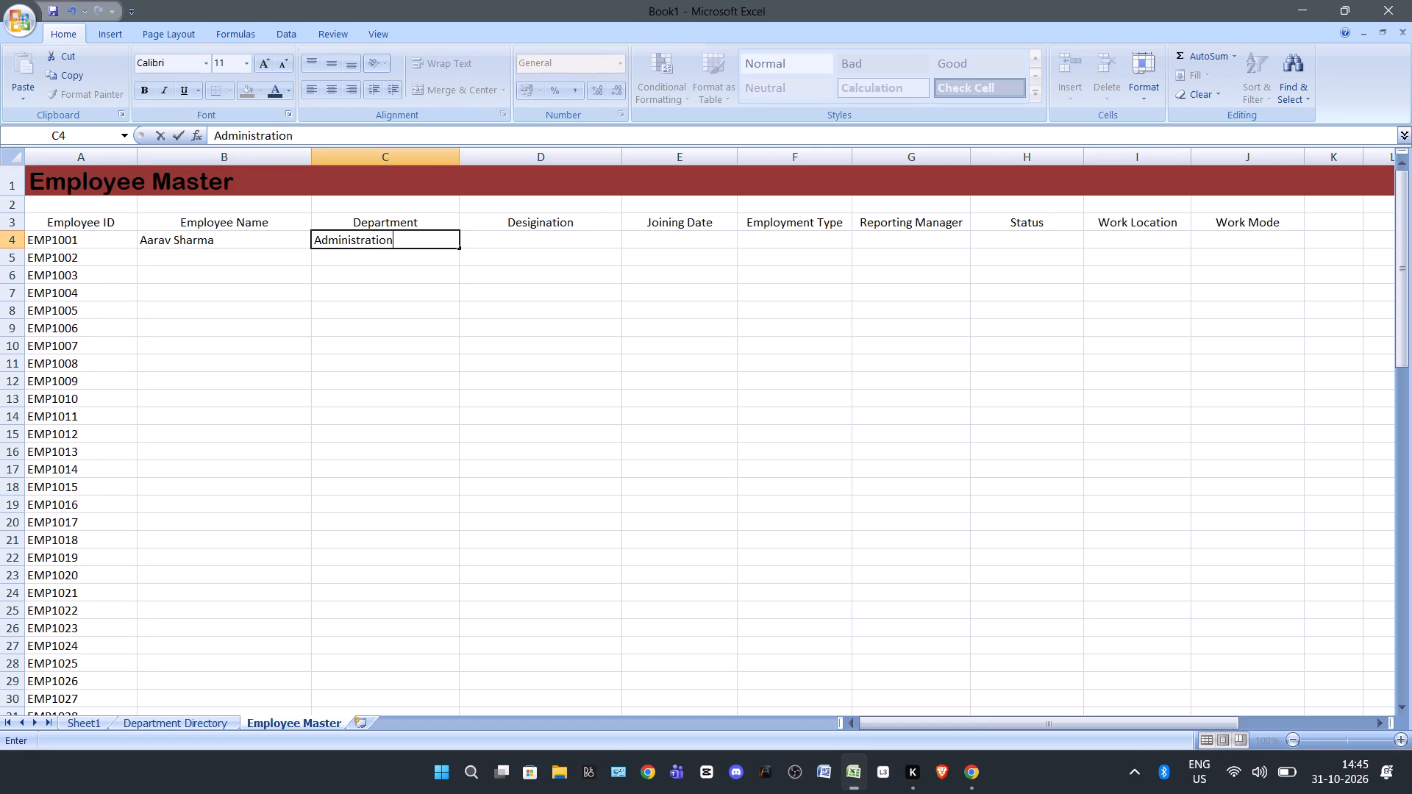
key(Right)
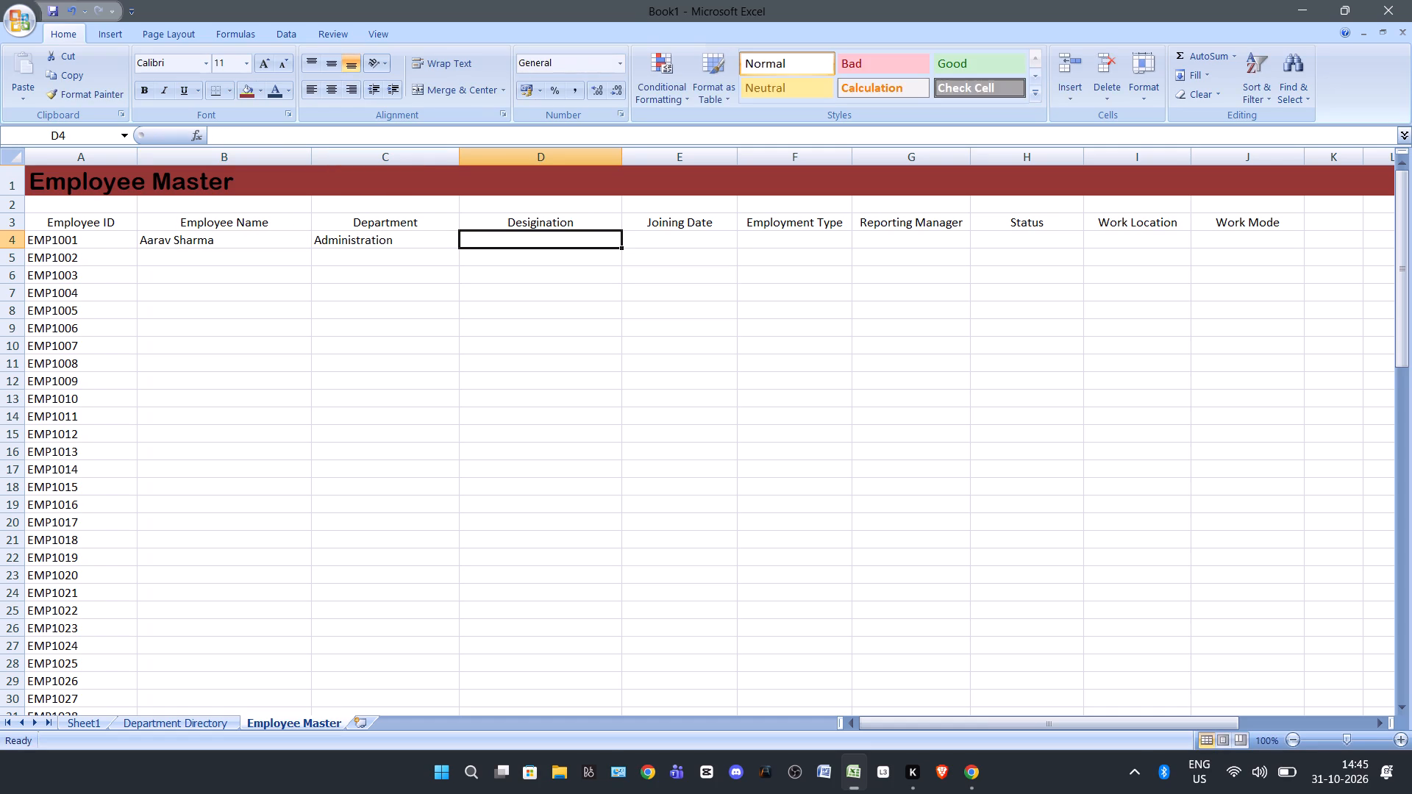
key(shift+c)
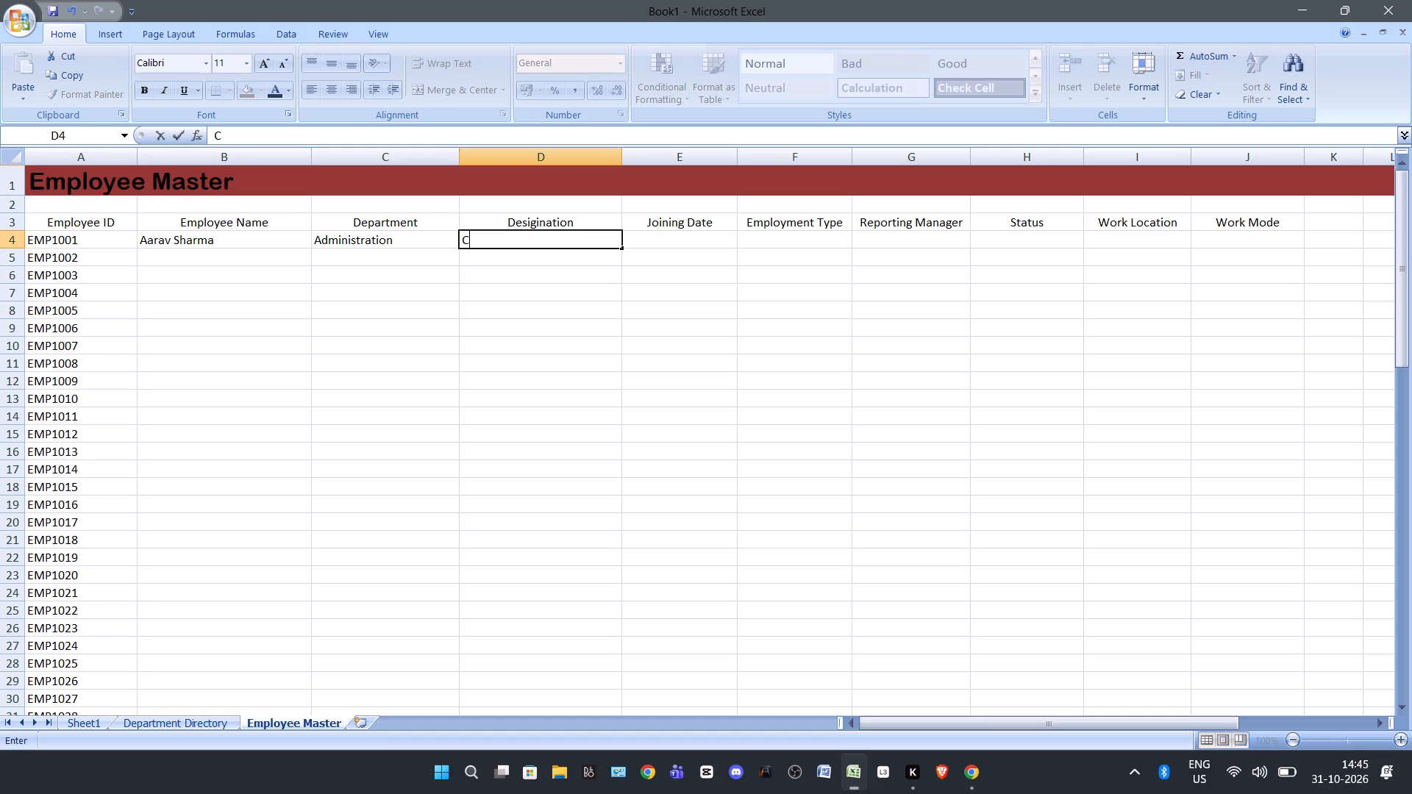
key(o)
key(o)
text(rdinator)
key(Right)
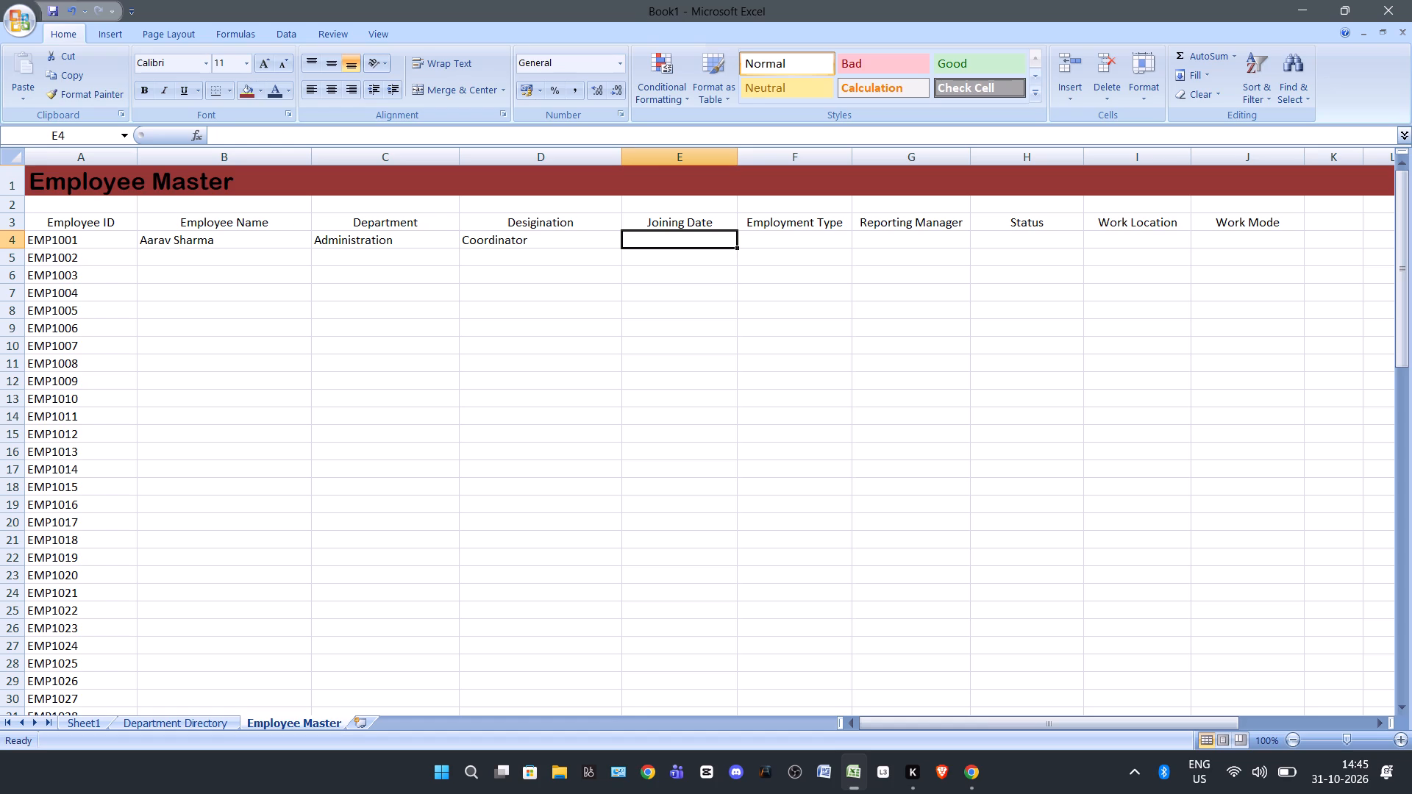
Enter the joining date 2020-09-16 for EMP1001 in cell E4.
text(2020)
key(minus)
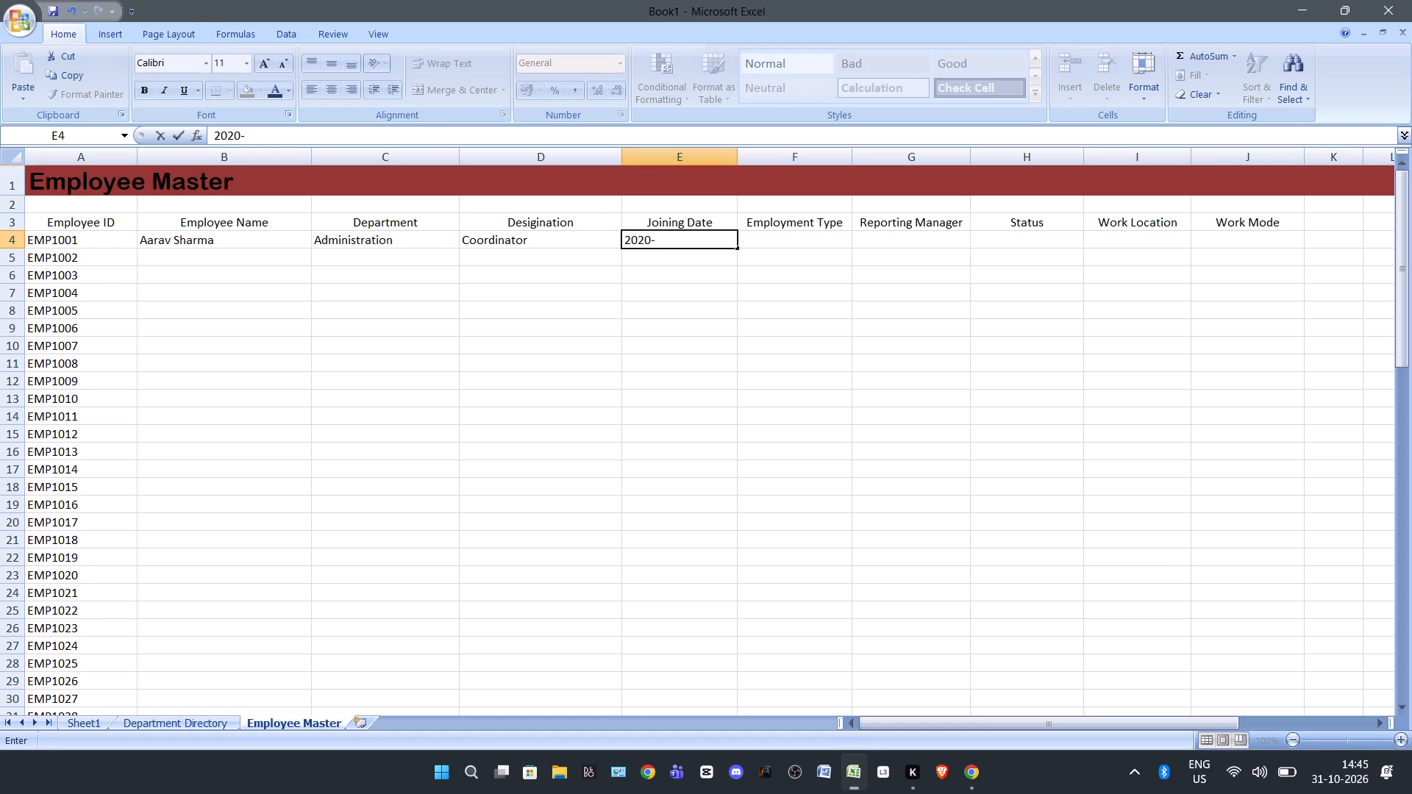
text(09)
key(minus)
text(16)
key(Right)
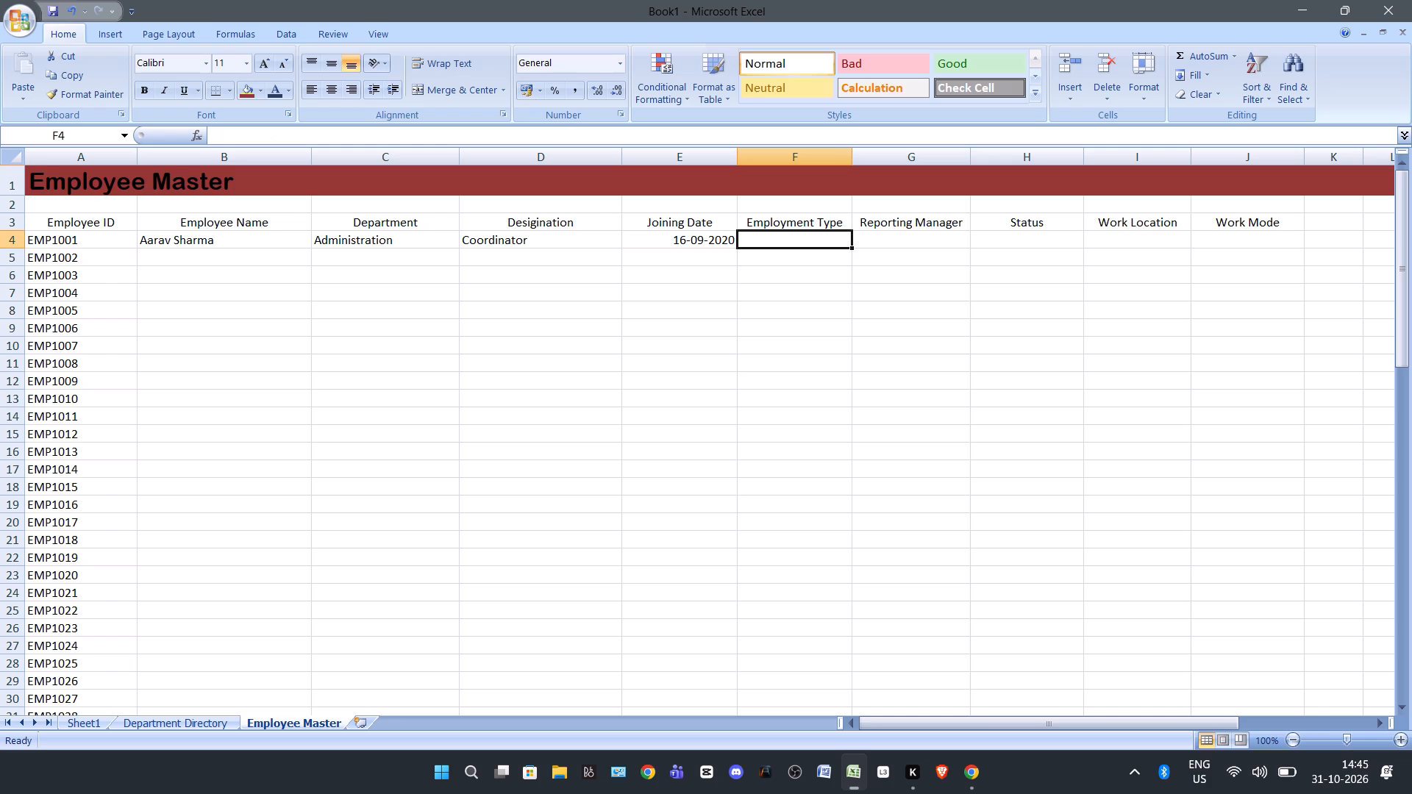
Enter the employment type Probtion in F4 and the reporting manager Manager-01 in G4 for EMP1001.
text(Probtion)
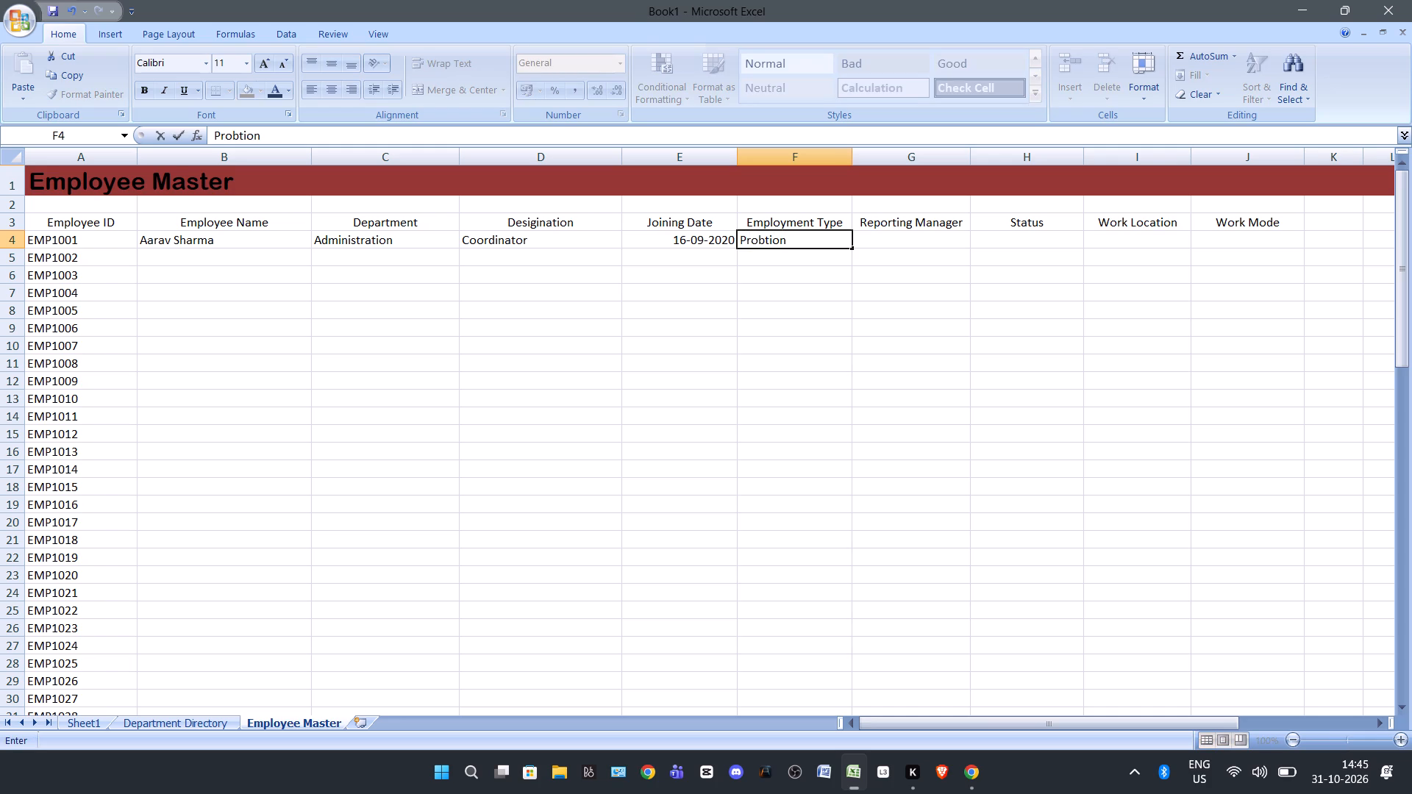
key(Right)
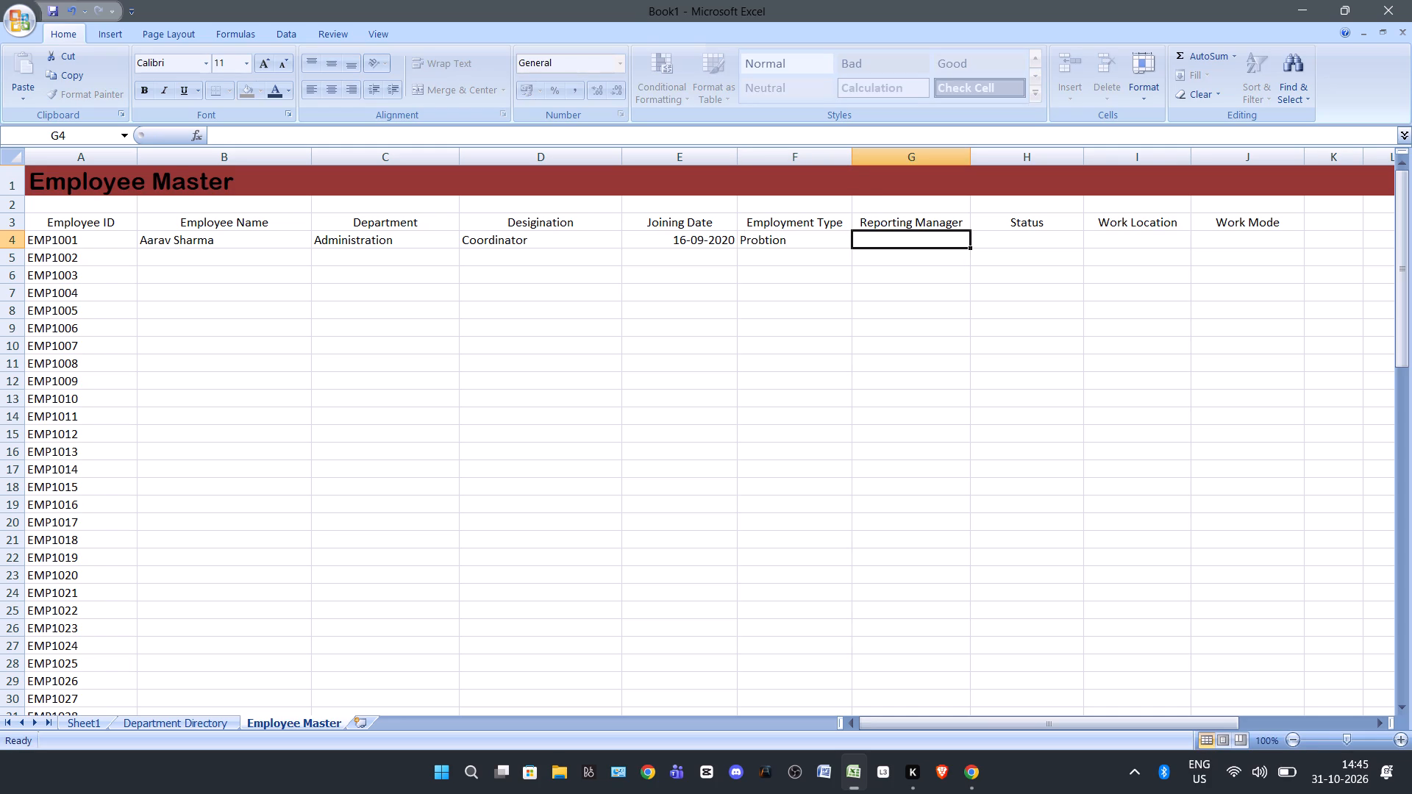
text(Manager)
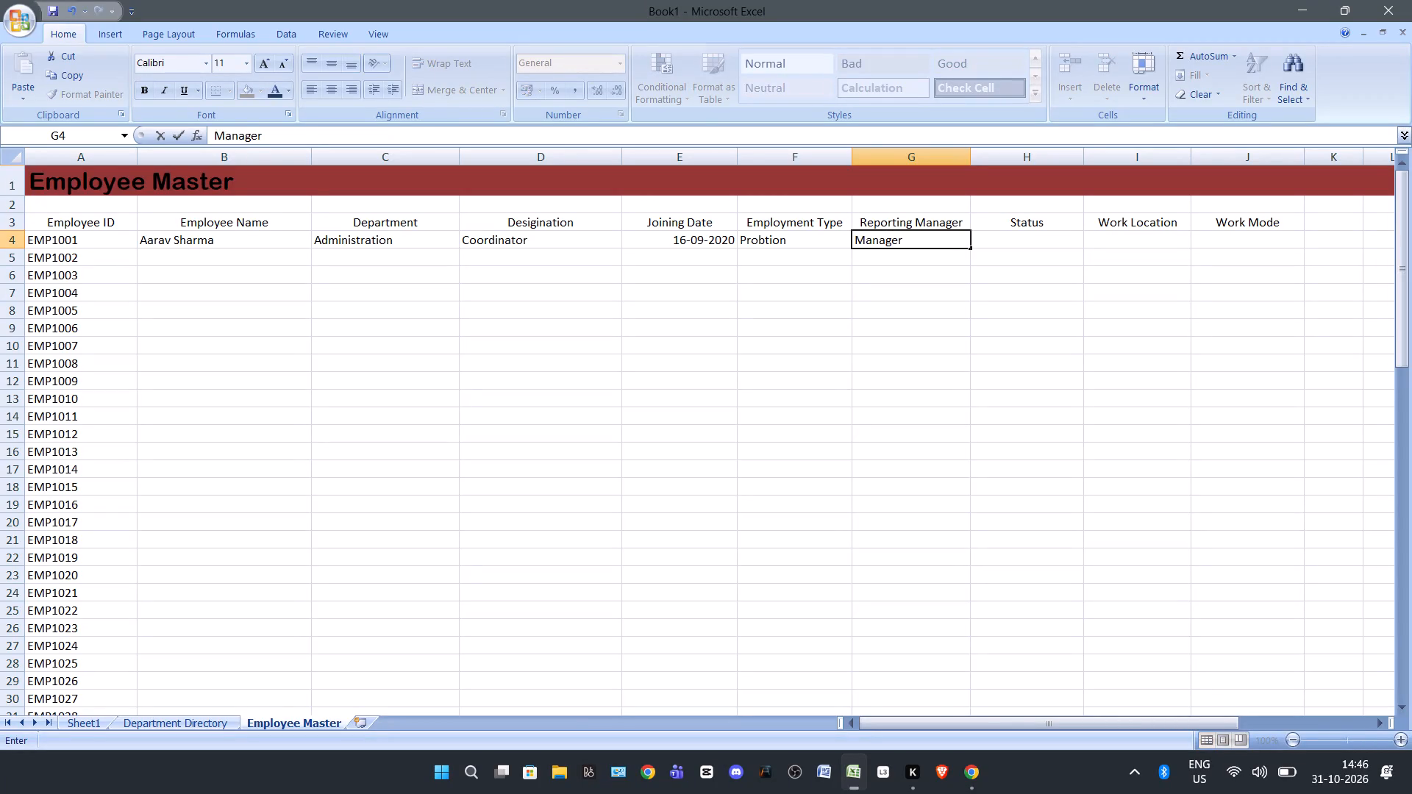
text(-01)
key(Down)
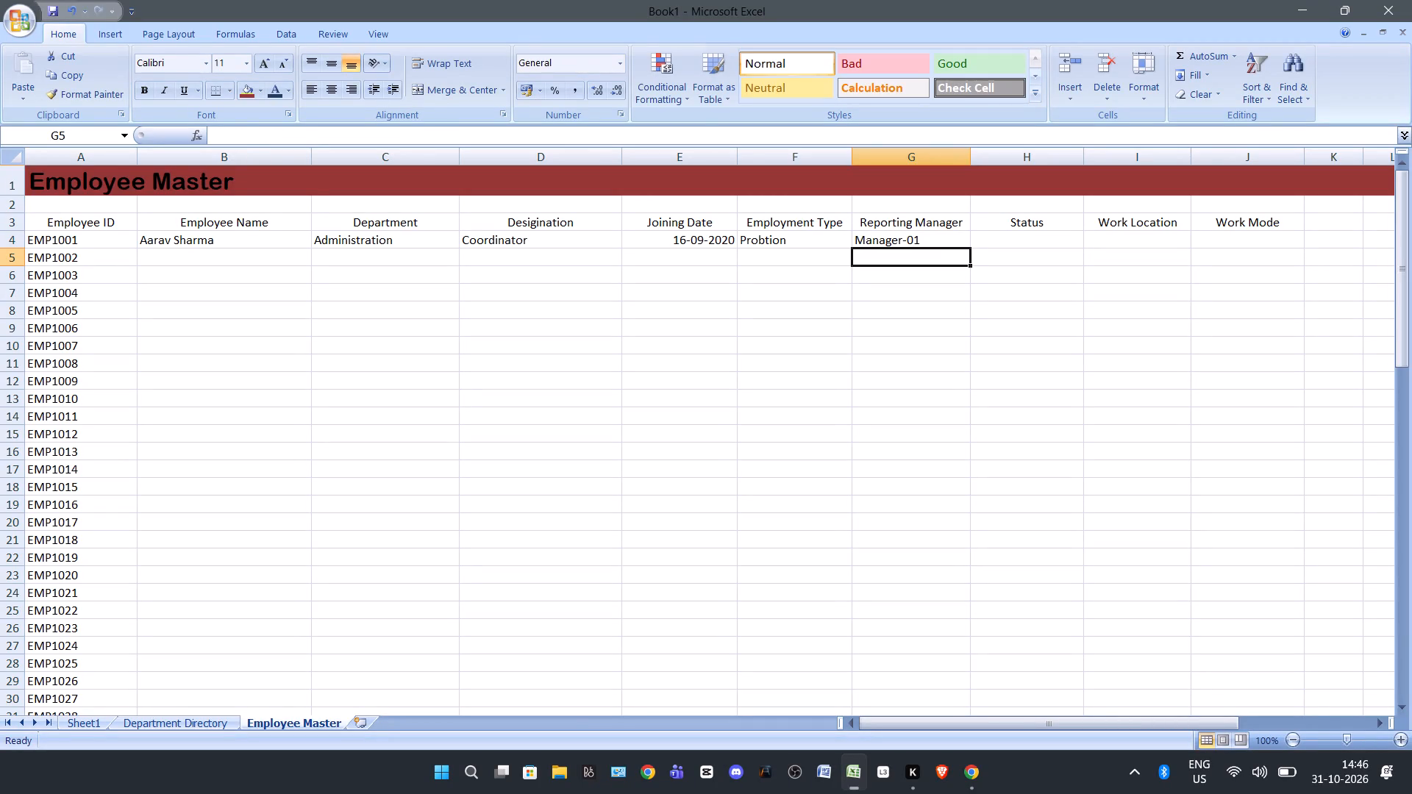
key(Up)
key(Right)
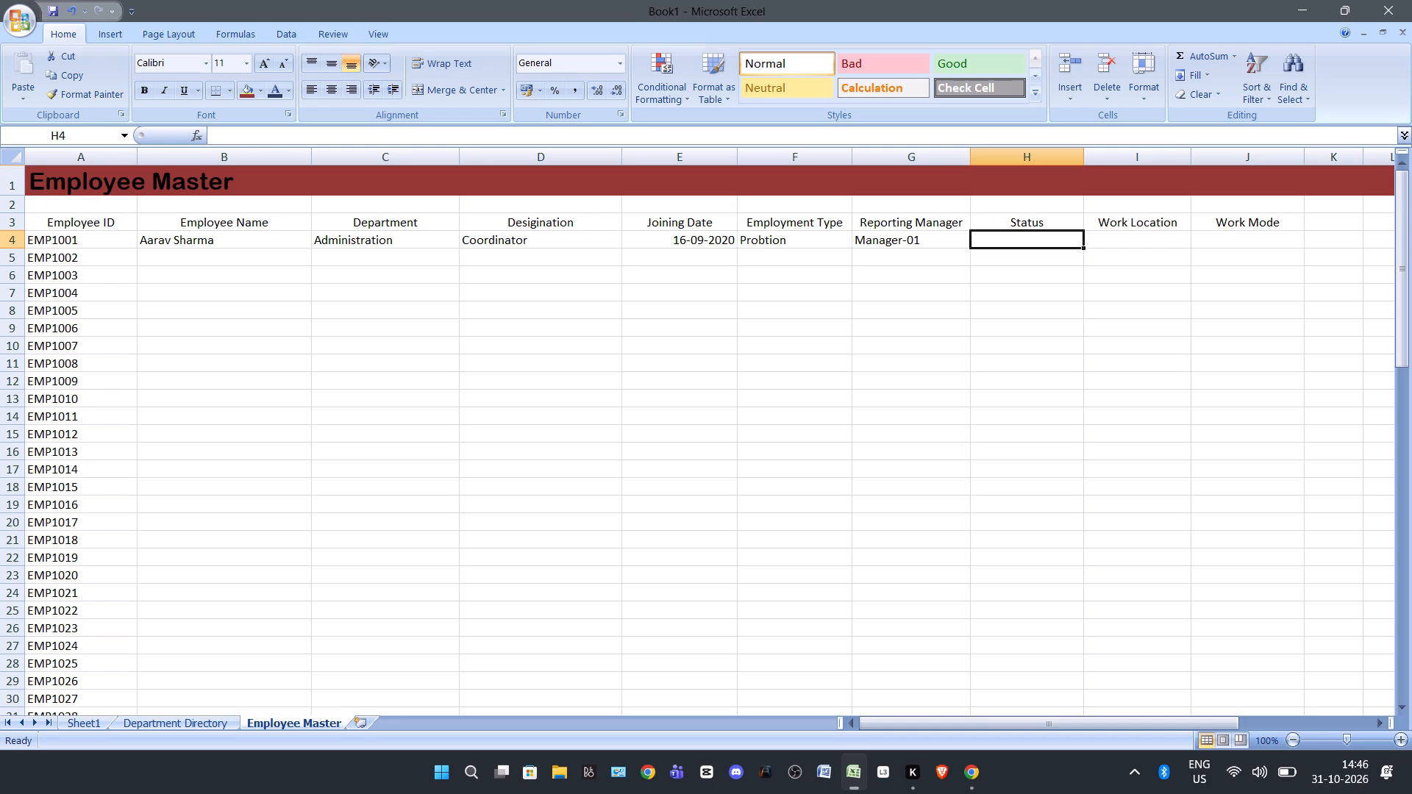
Complete the EMP1001 row with status Active in H4, work location Remote in I4 and work mode Full-time in J4.
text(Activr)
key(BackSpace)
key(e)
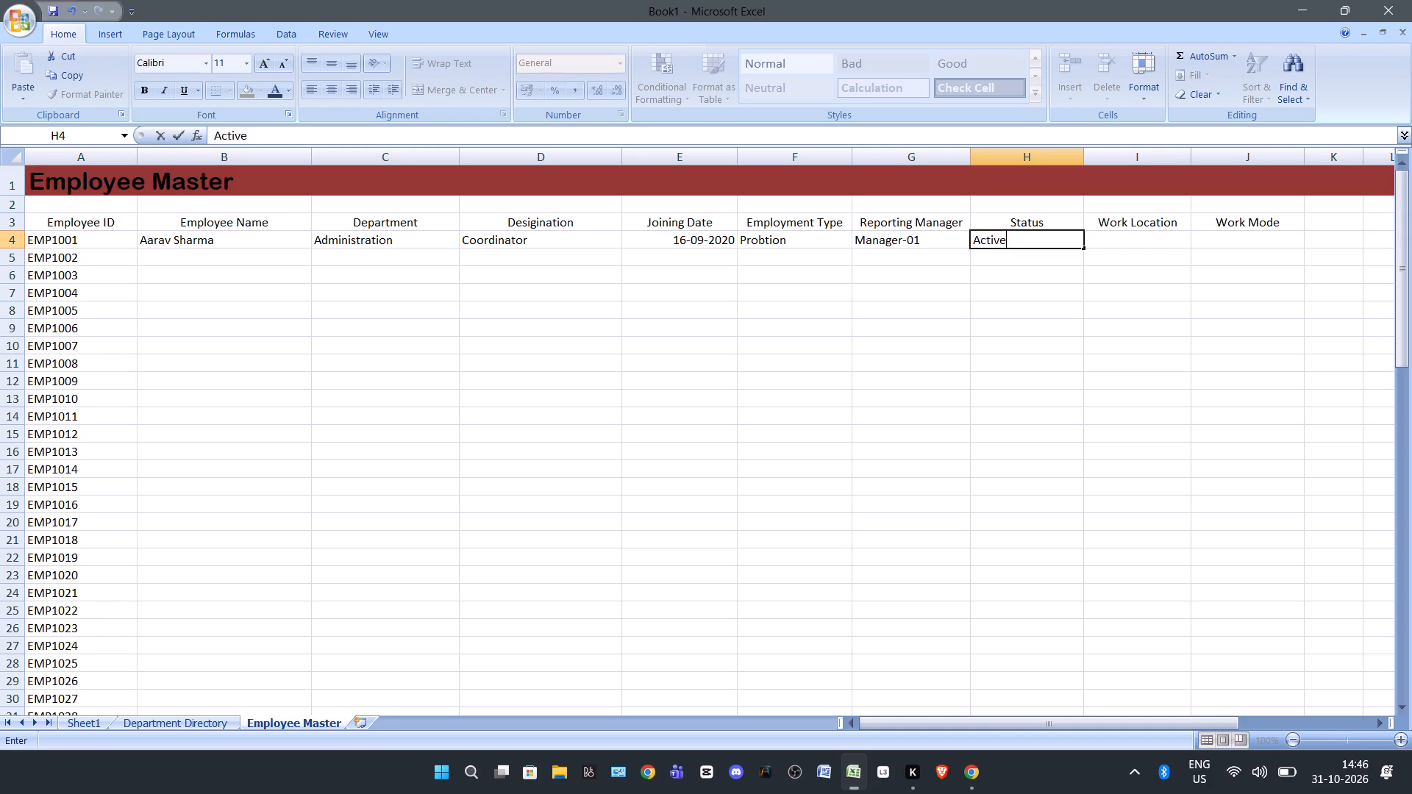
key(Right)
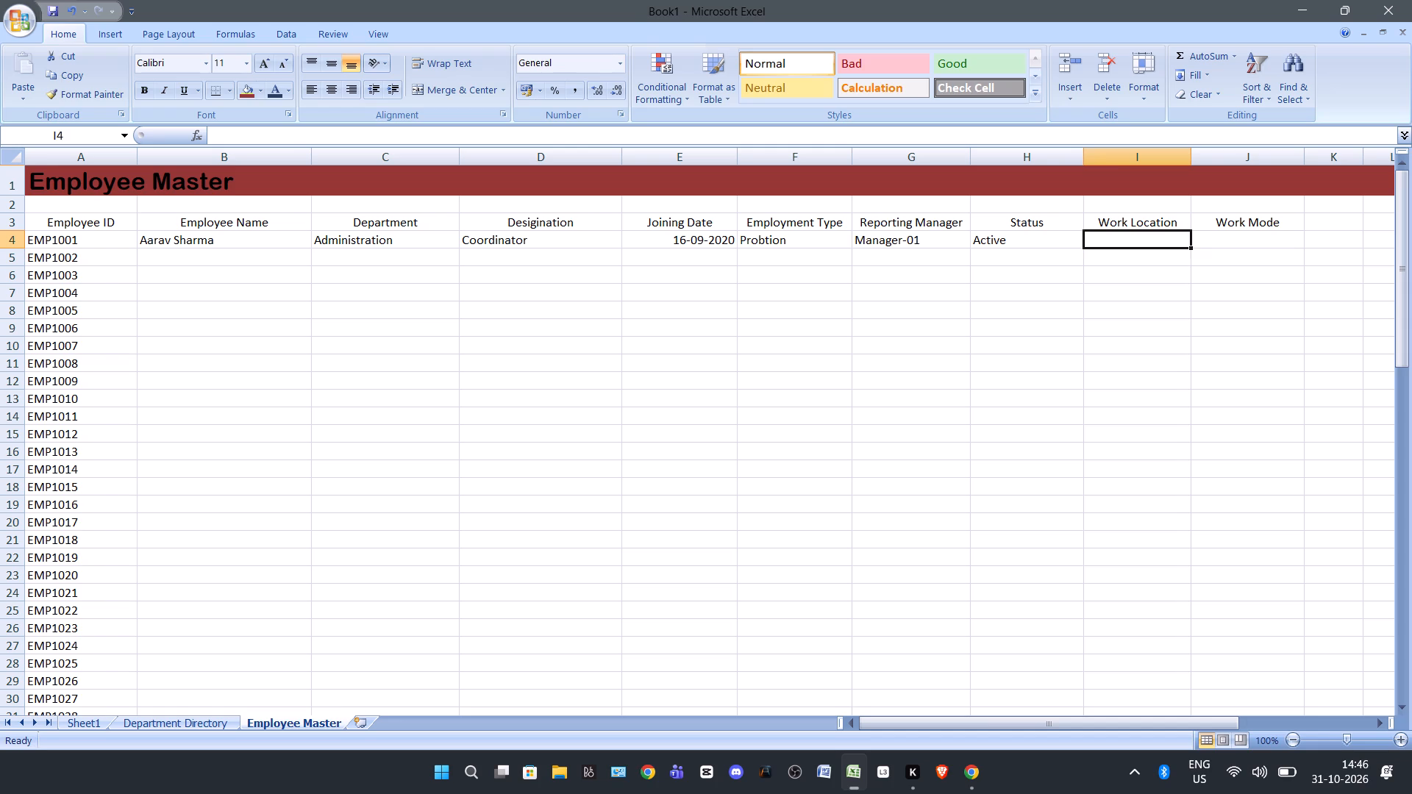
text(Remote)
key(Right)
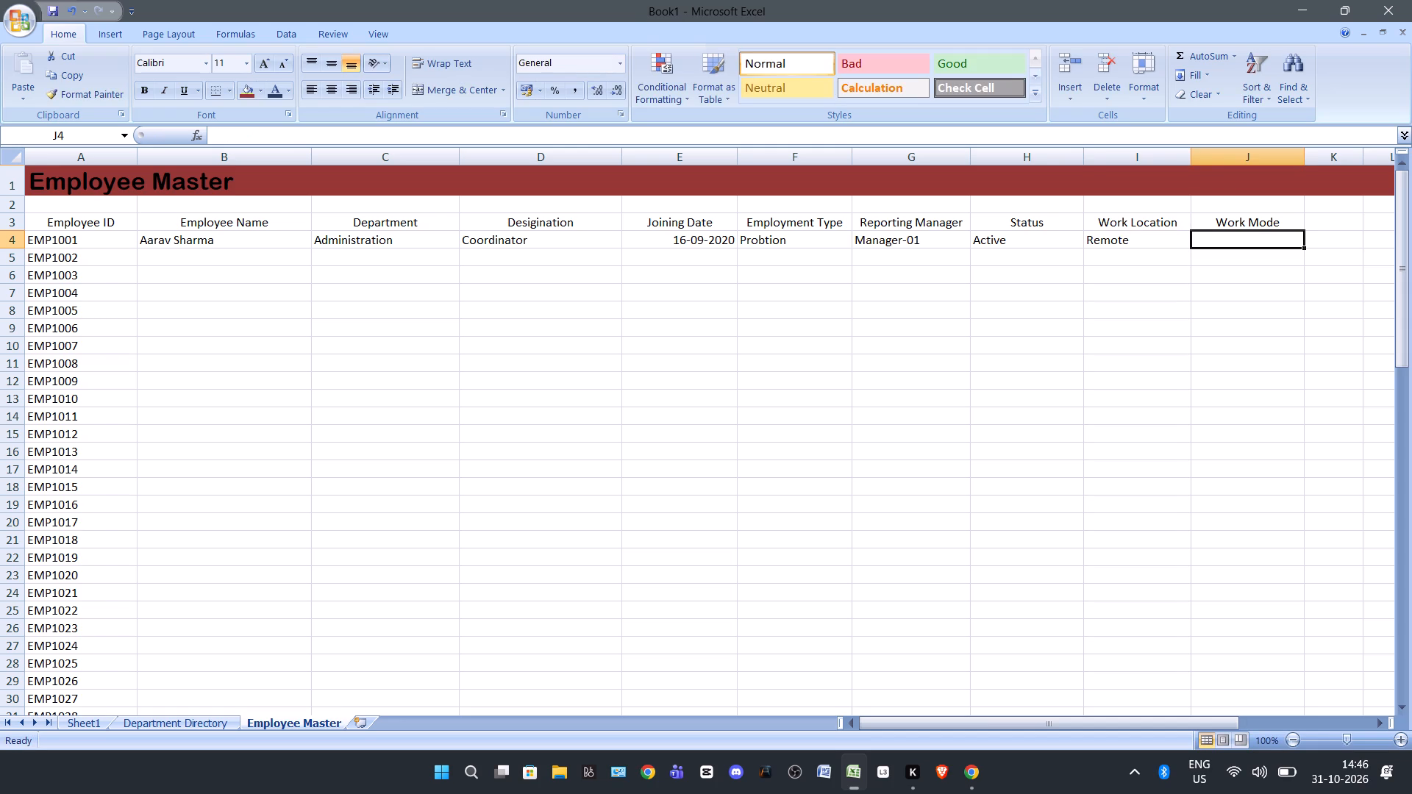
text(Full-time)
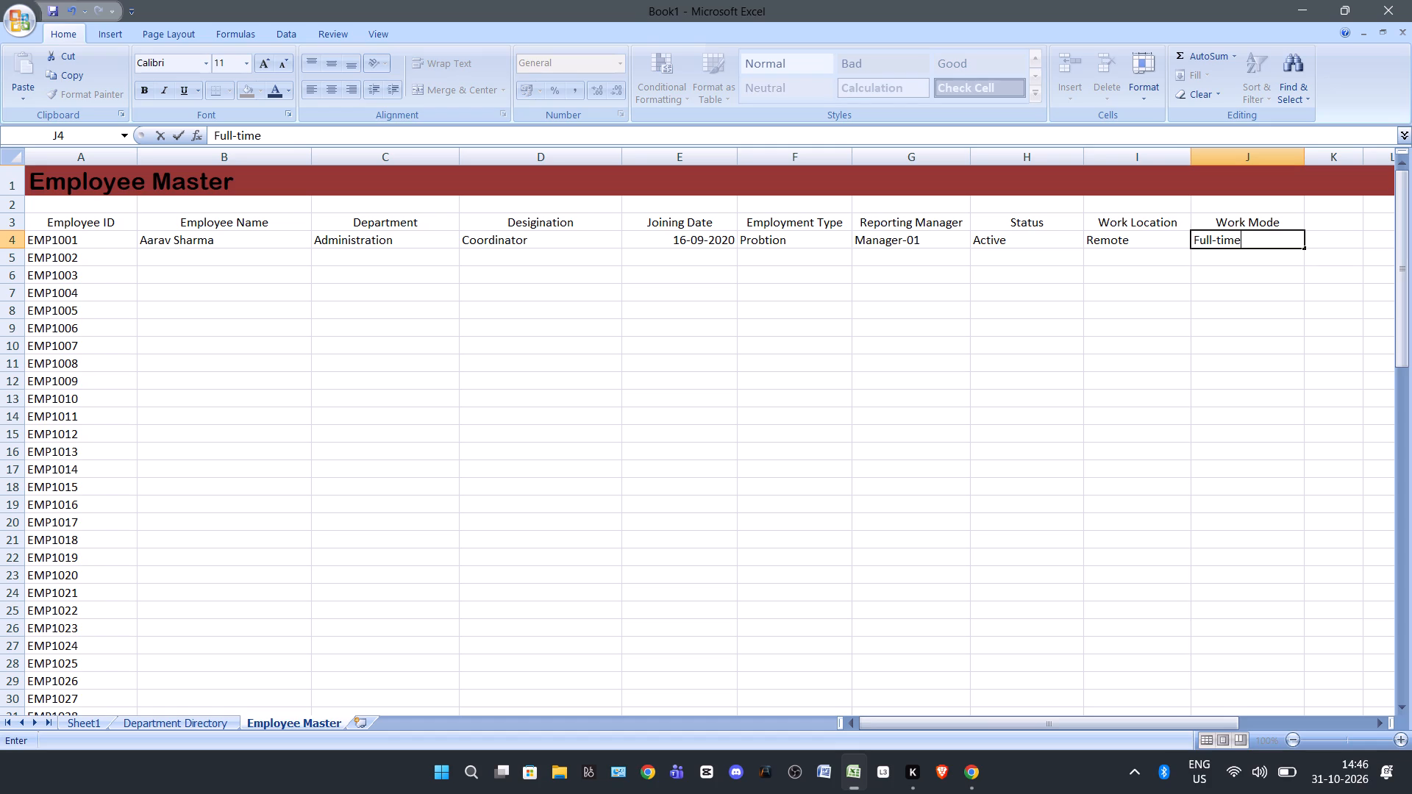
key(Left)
Enter the employee names for EMP1002, EMP1003 and EMP1004 in cells B5 to B7.
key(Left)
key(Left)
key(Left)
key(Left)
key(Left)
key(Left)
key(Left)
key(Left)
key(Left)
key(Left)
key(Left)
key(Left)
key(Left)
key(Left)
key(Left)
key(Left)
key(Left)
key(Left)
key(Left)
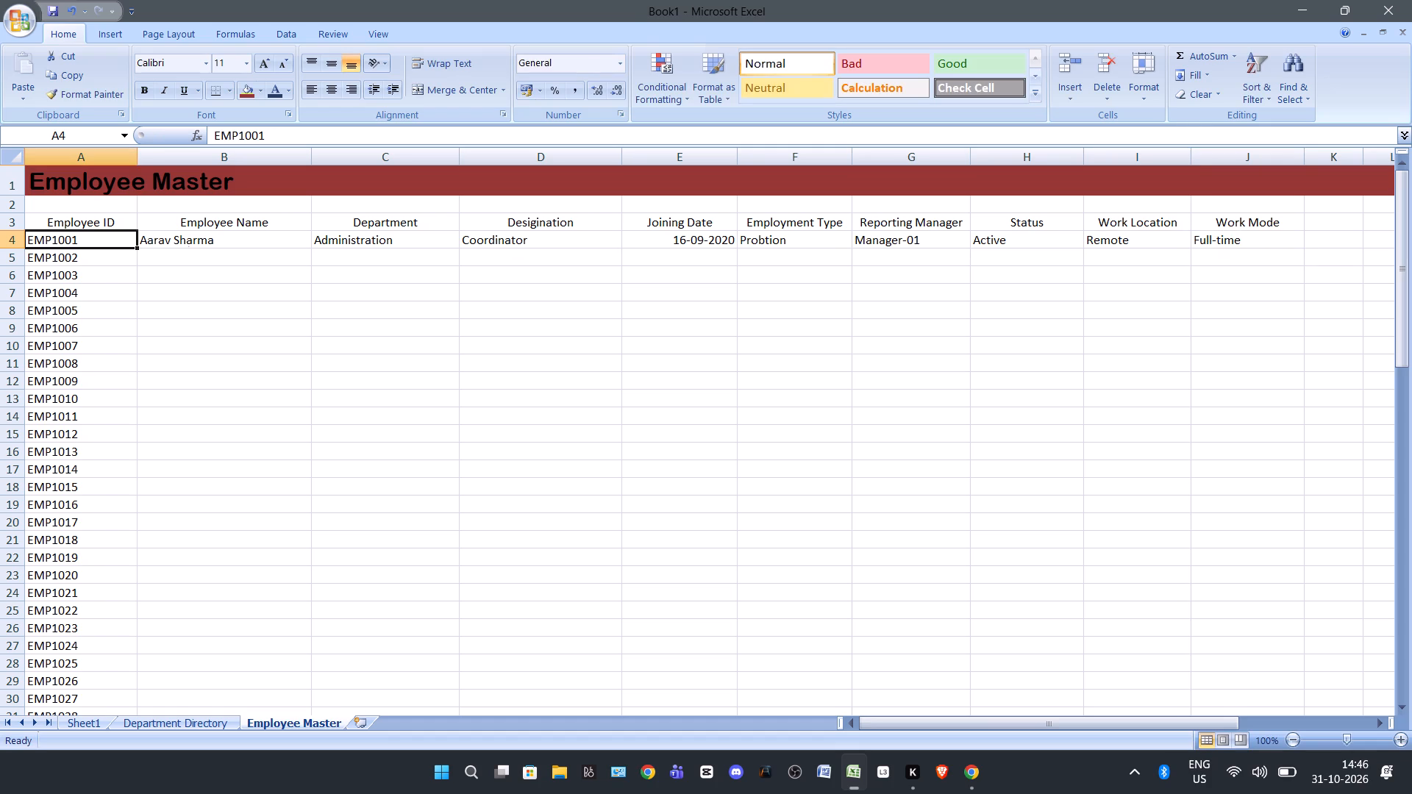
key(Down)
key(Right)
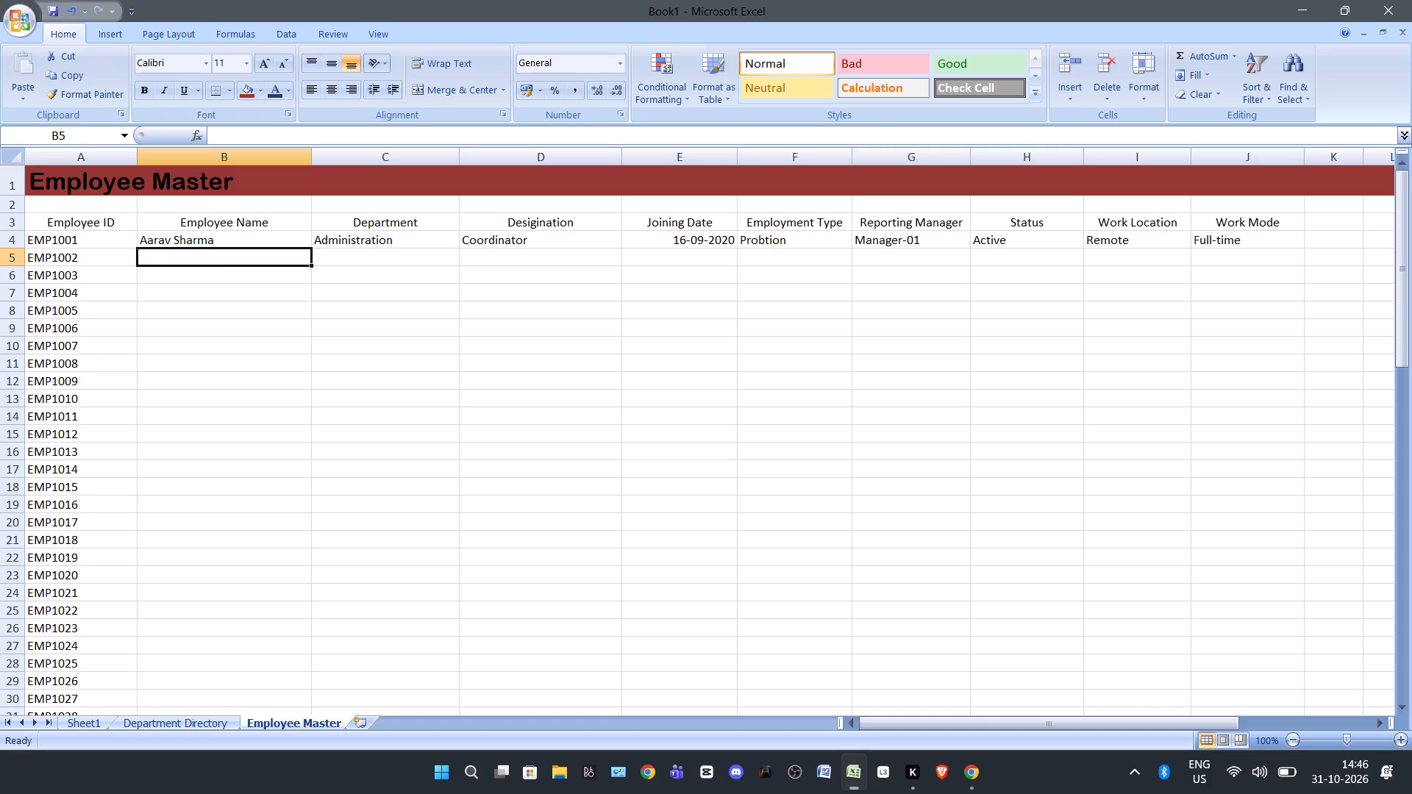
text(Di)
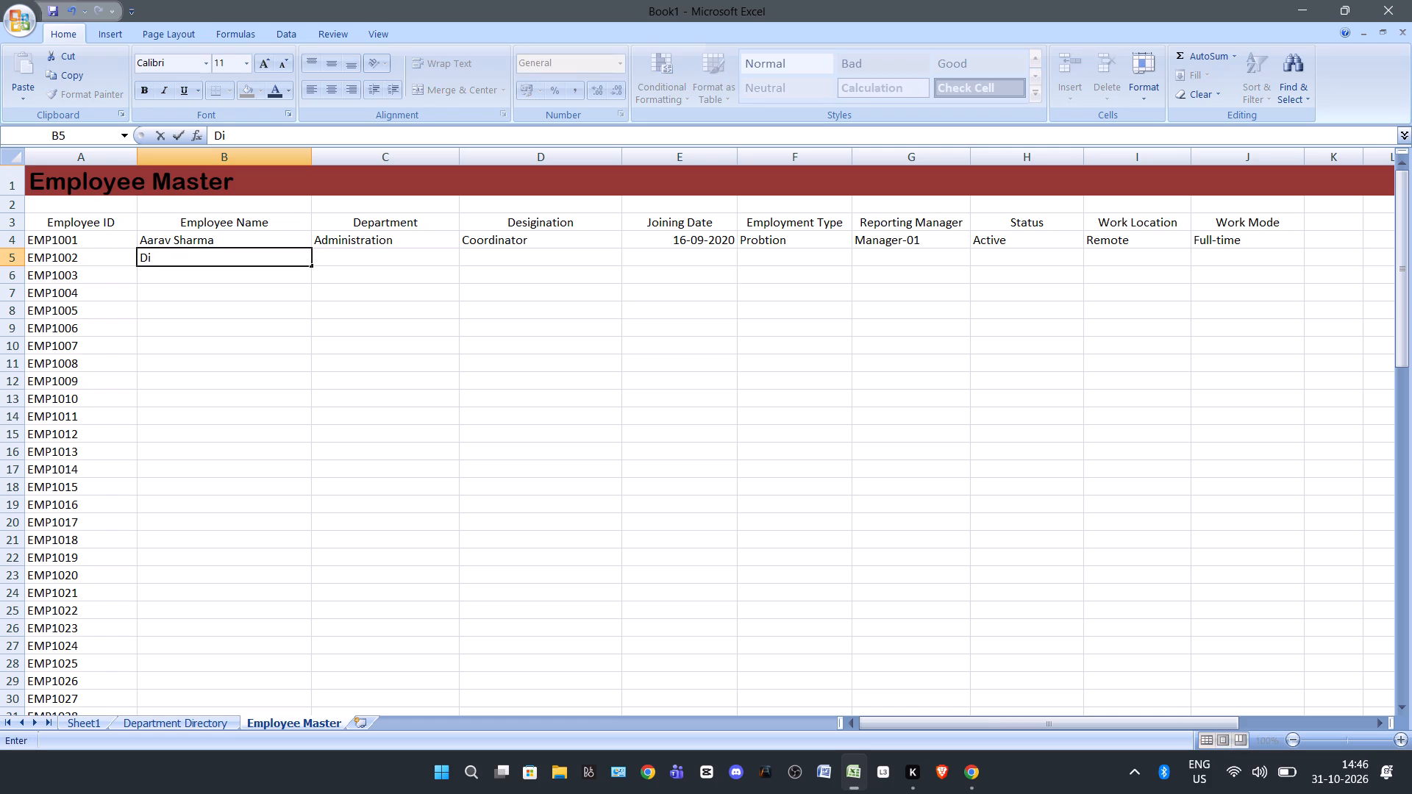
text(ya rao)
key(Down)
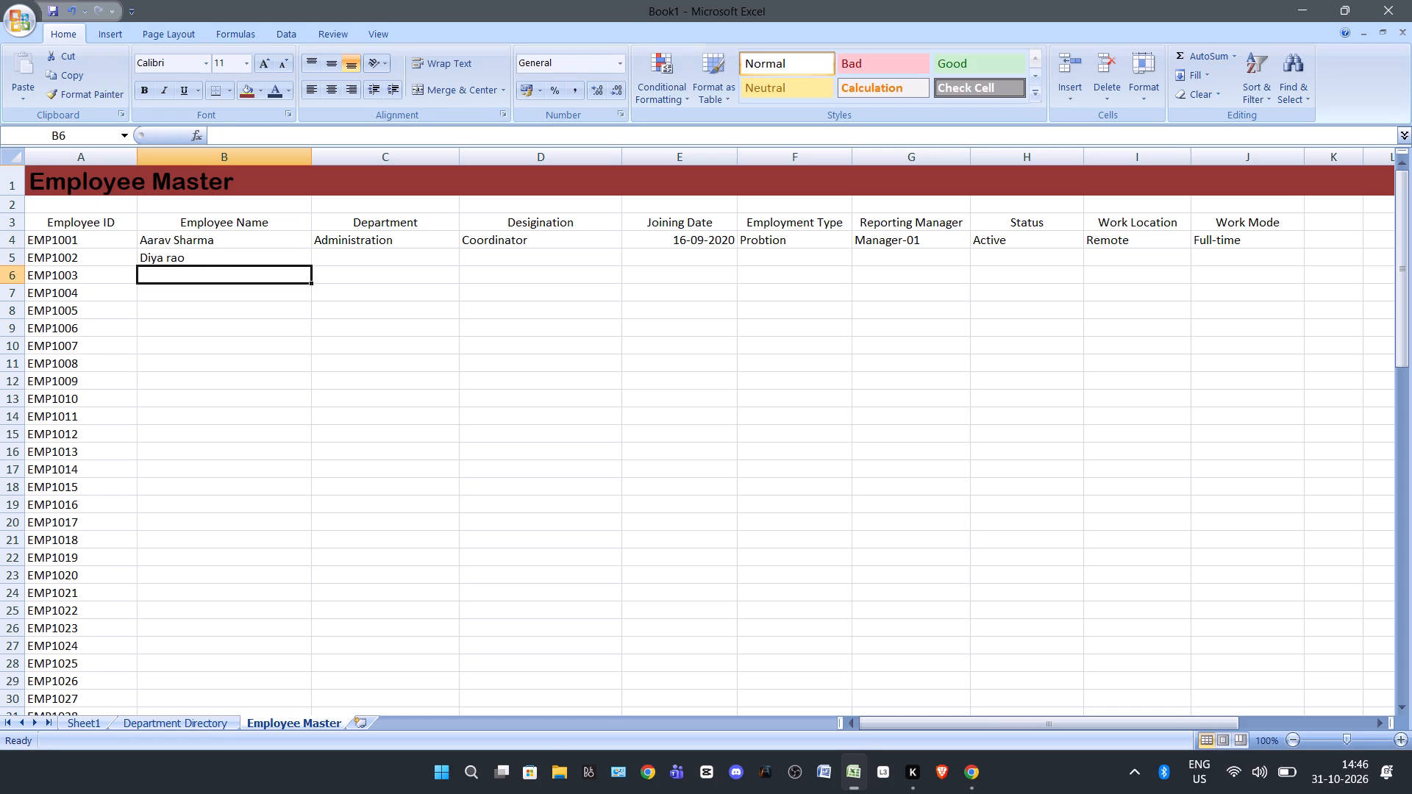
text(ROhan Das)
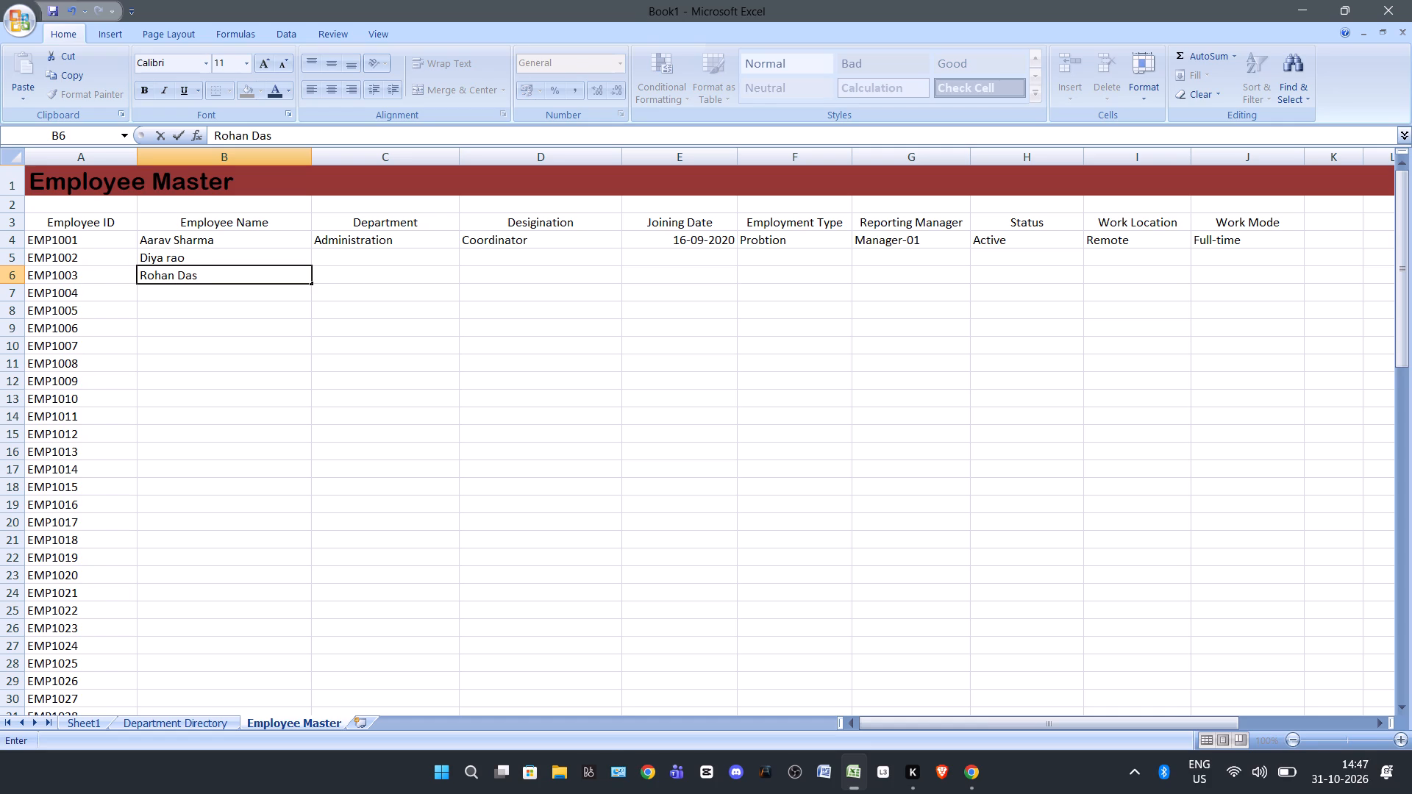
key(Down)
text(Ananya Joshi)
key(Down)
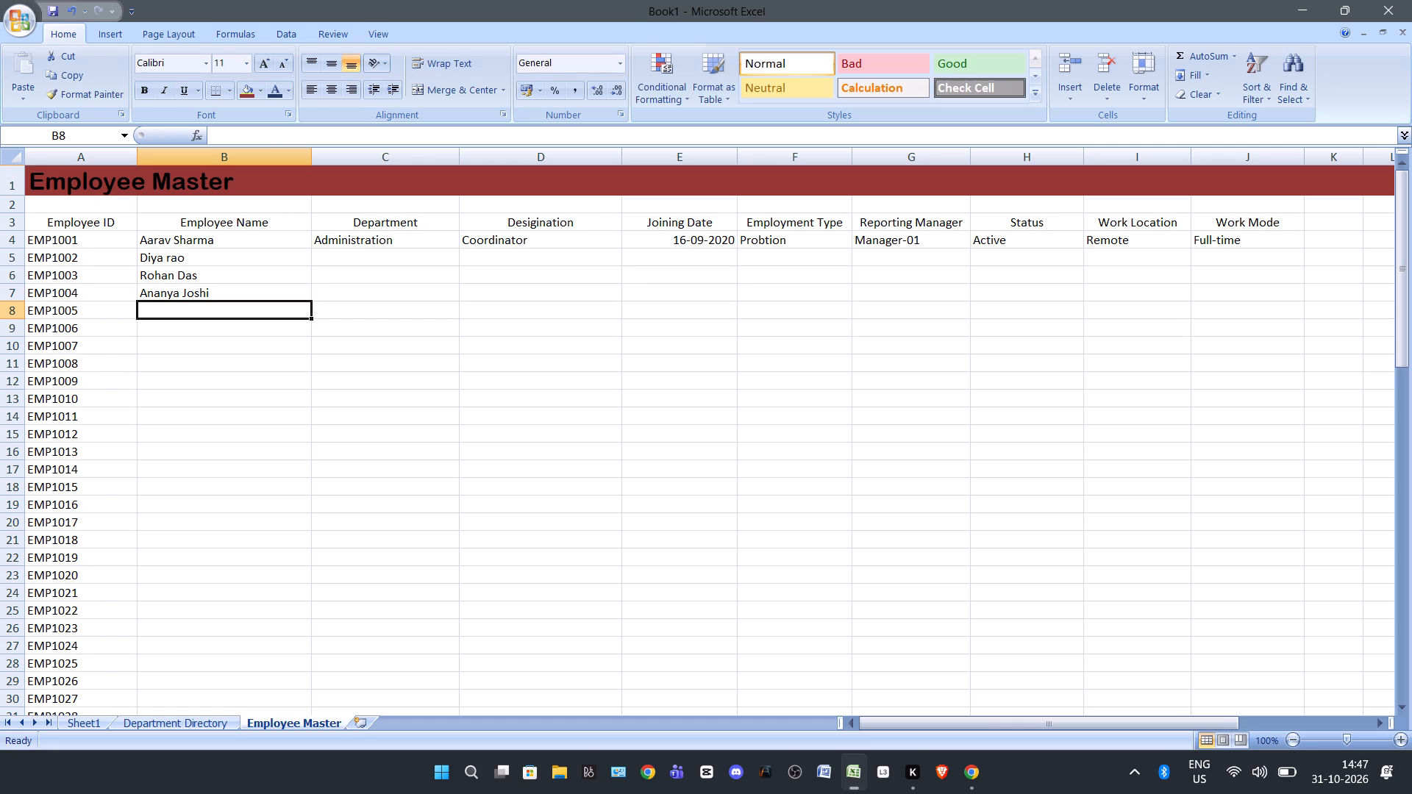
Enter the employee names for EMP1005 and EMP1006 in cells B8 and B9.
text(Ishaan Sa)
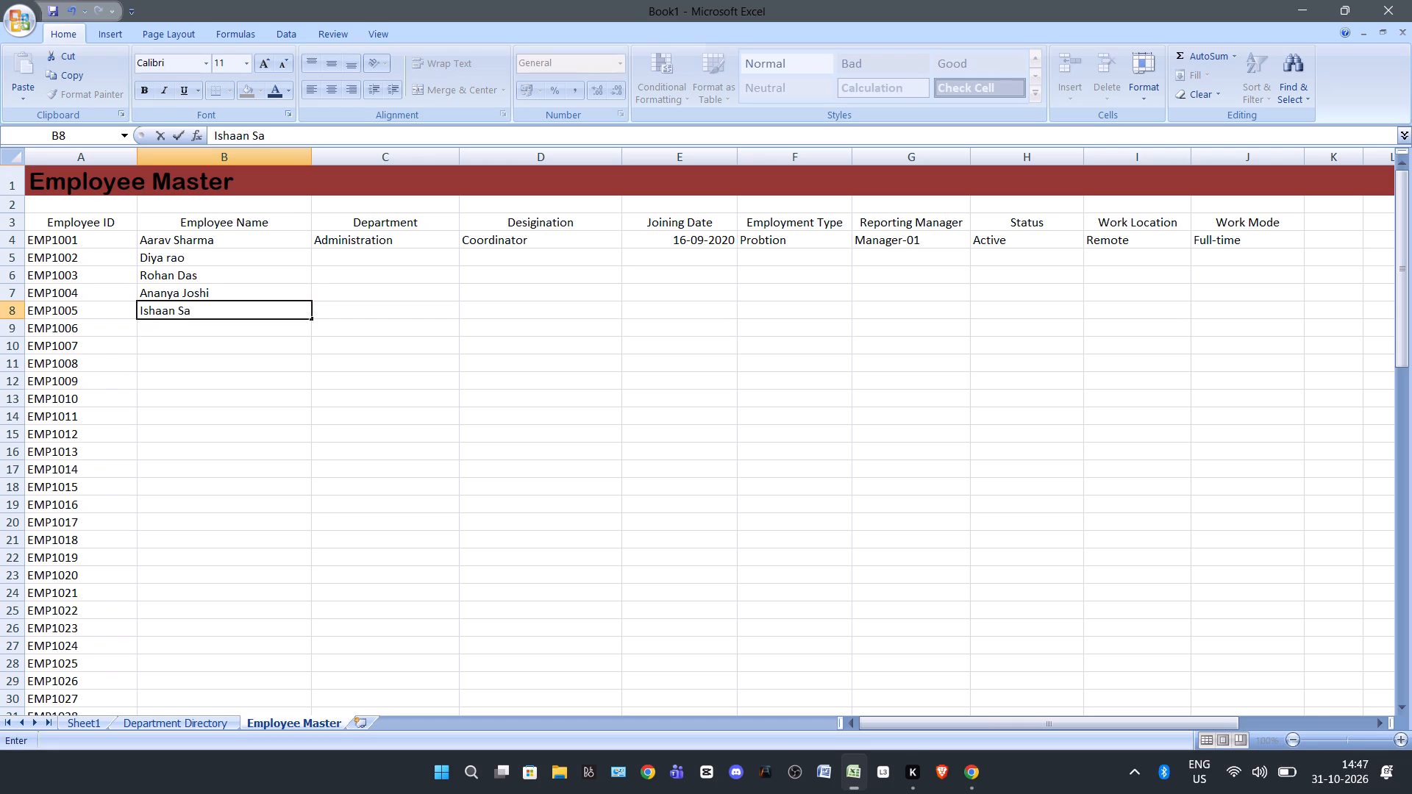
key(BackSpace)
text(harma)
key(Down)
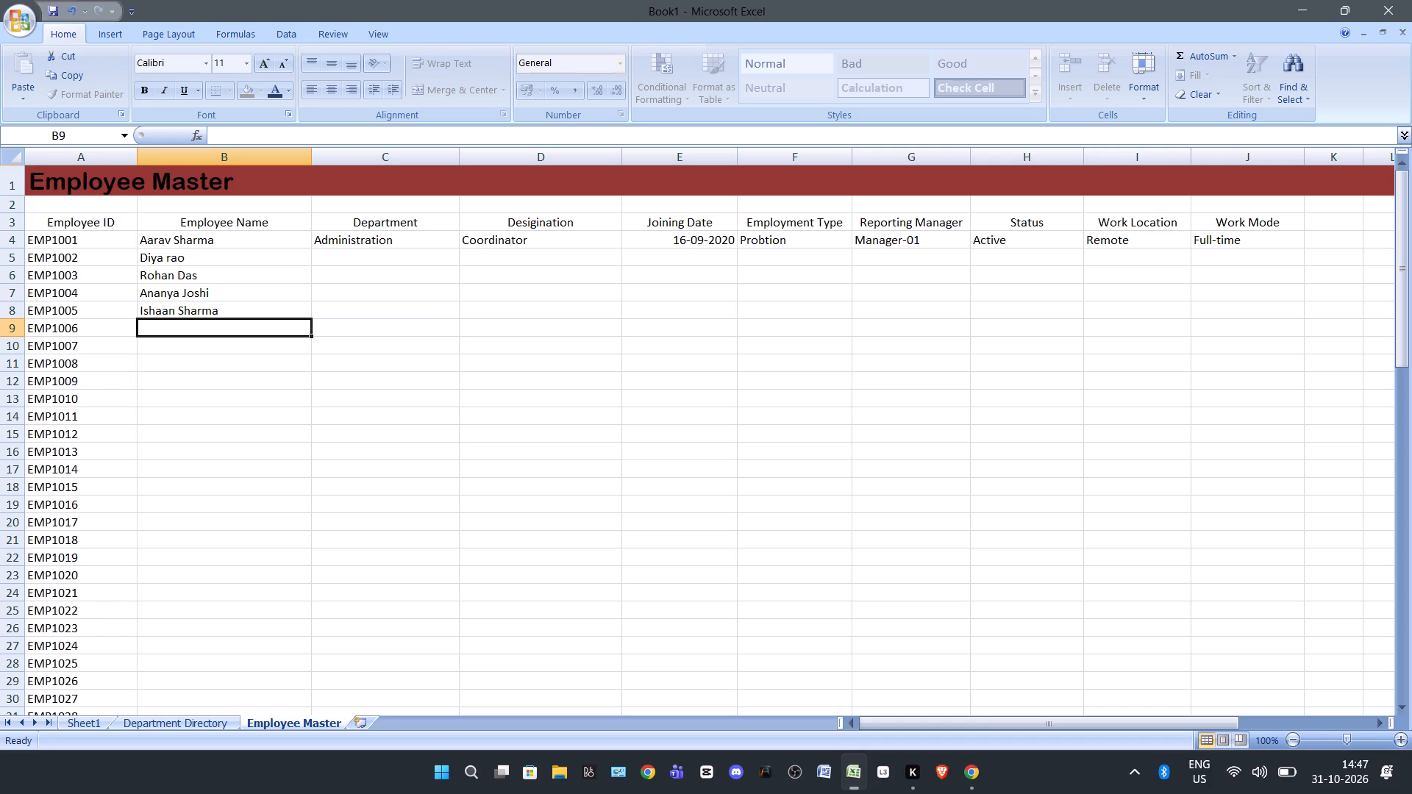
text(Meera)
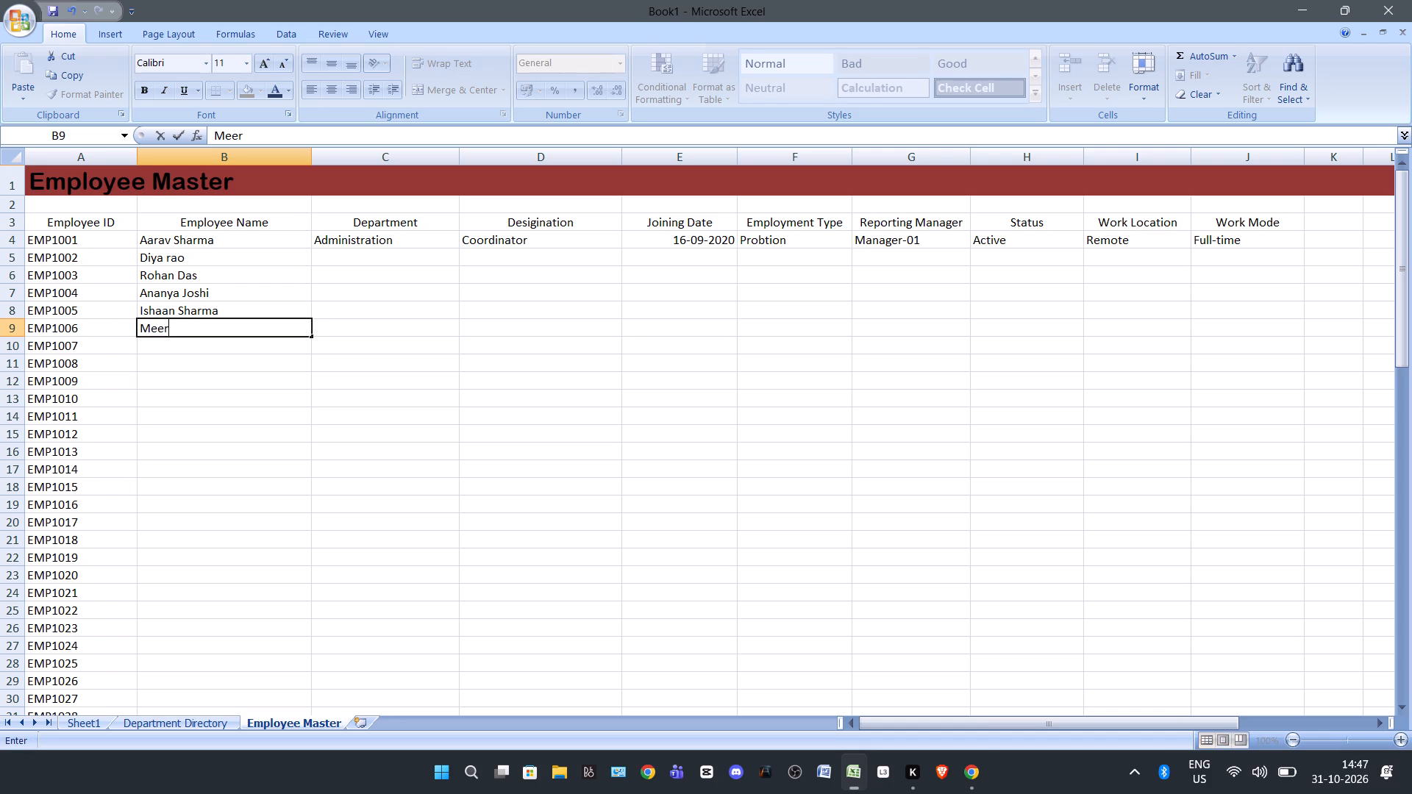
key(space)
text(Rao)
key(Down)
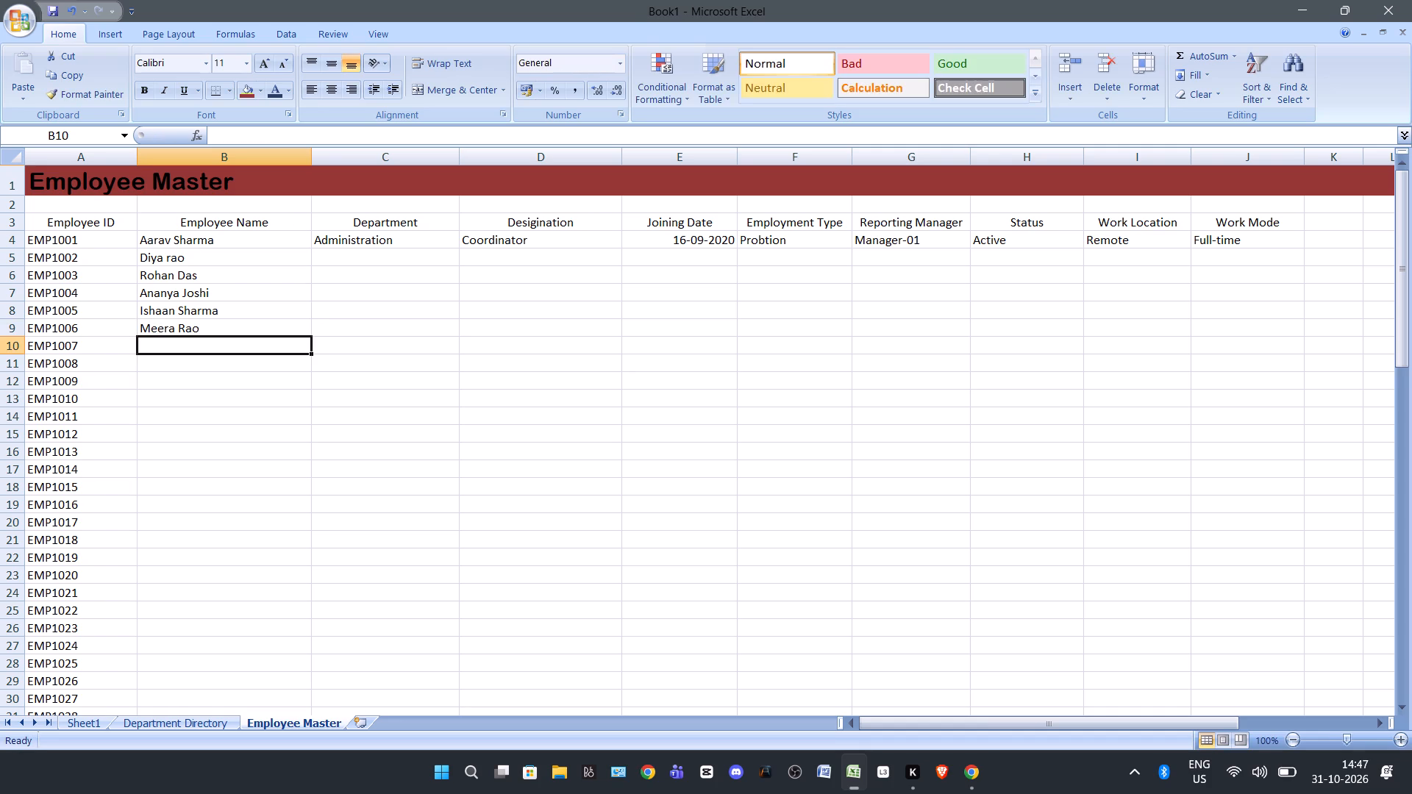
Enter the employee names for EMP1007 and EMP1008 in cells B10 and B11.
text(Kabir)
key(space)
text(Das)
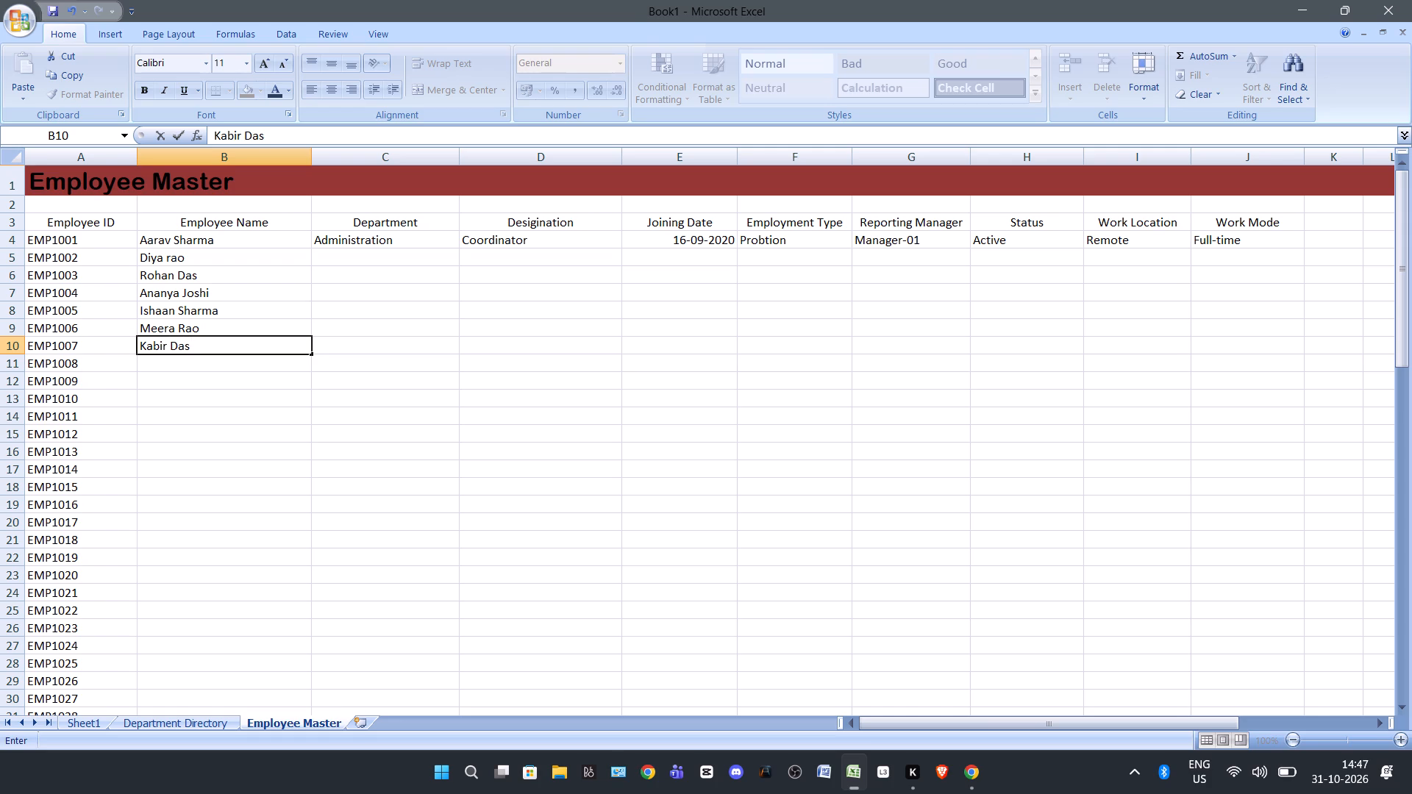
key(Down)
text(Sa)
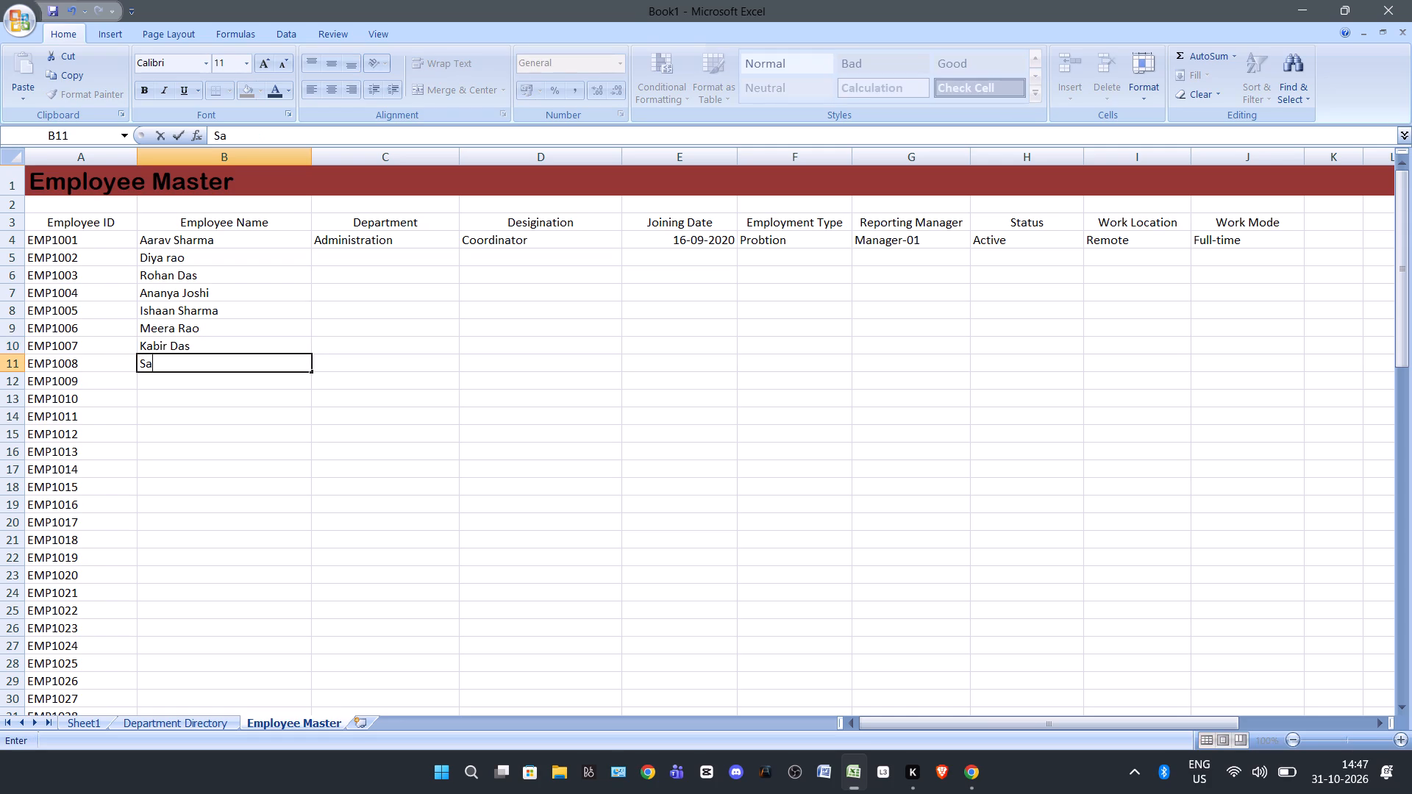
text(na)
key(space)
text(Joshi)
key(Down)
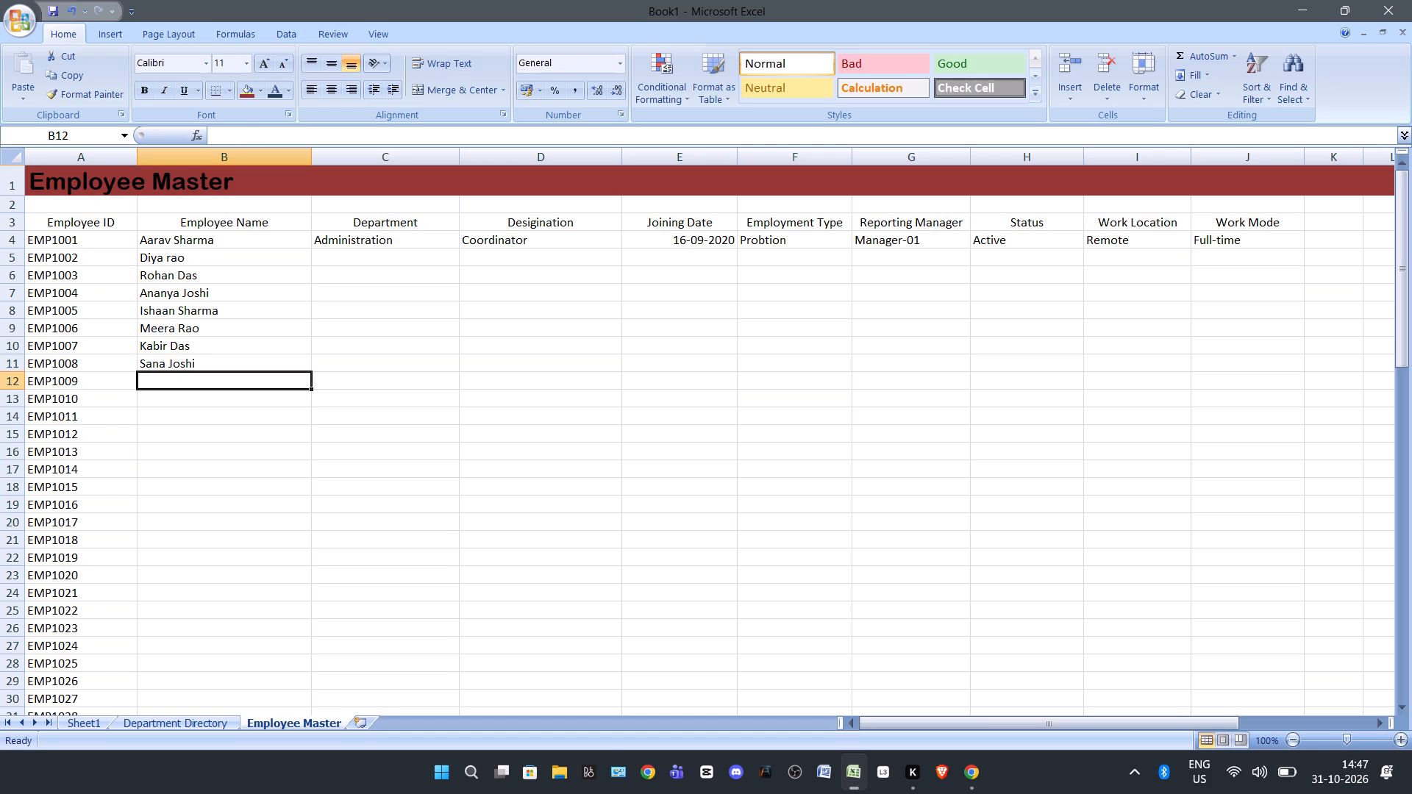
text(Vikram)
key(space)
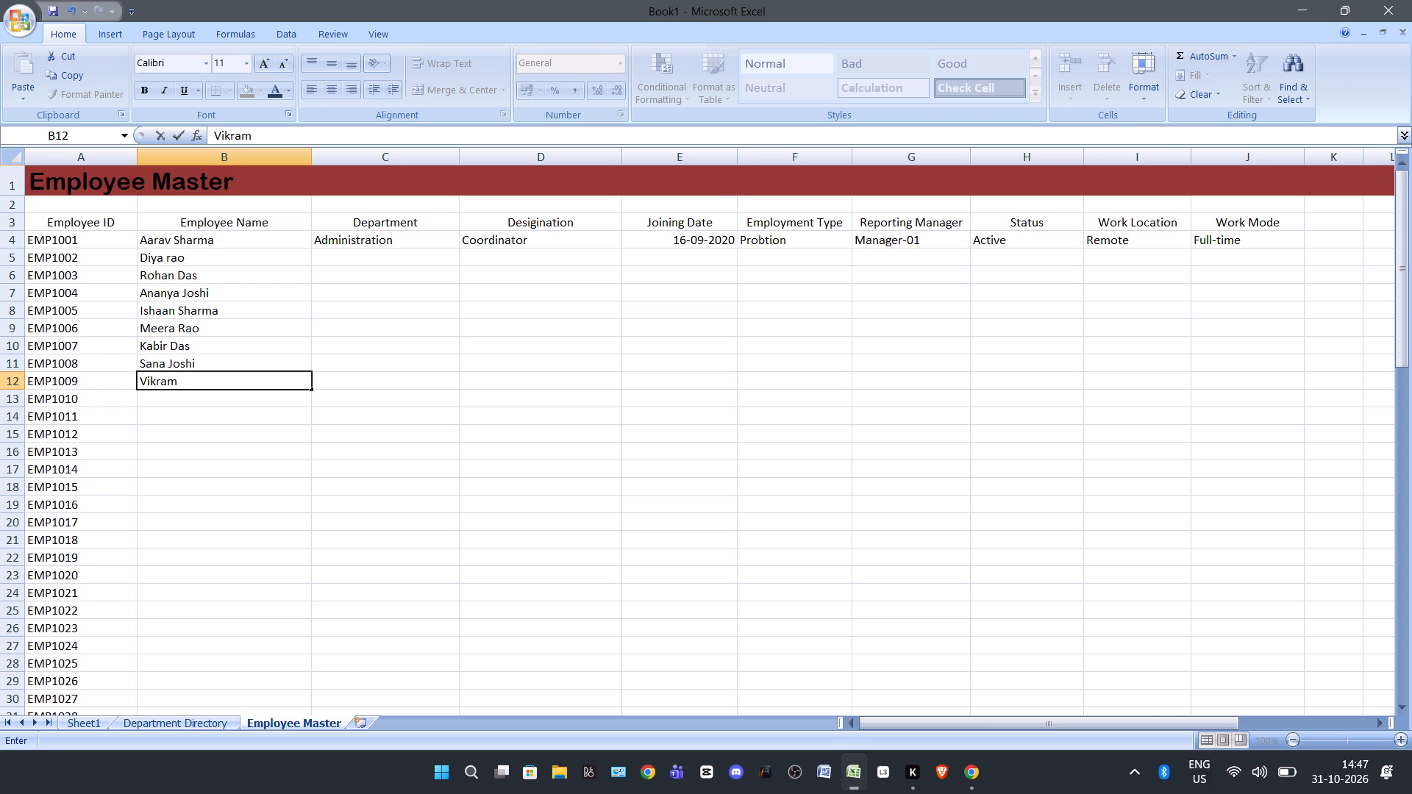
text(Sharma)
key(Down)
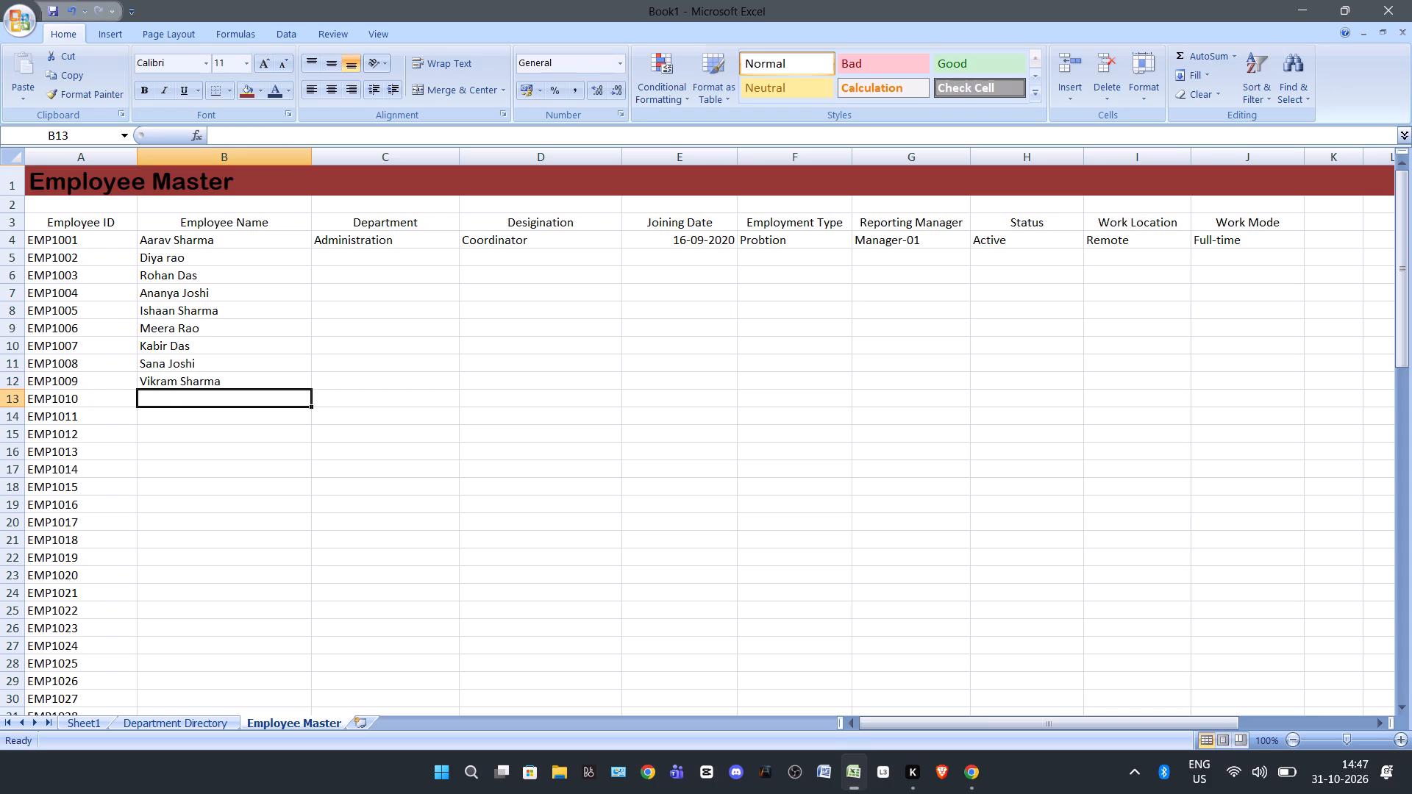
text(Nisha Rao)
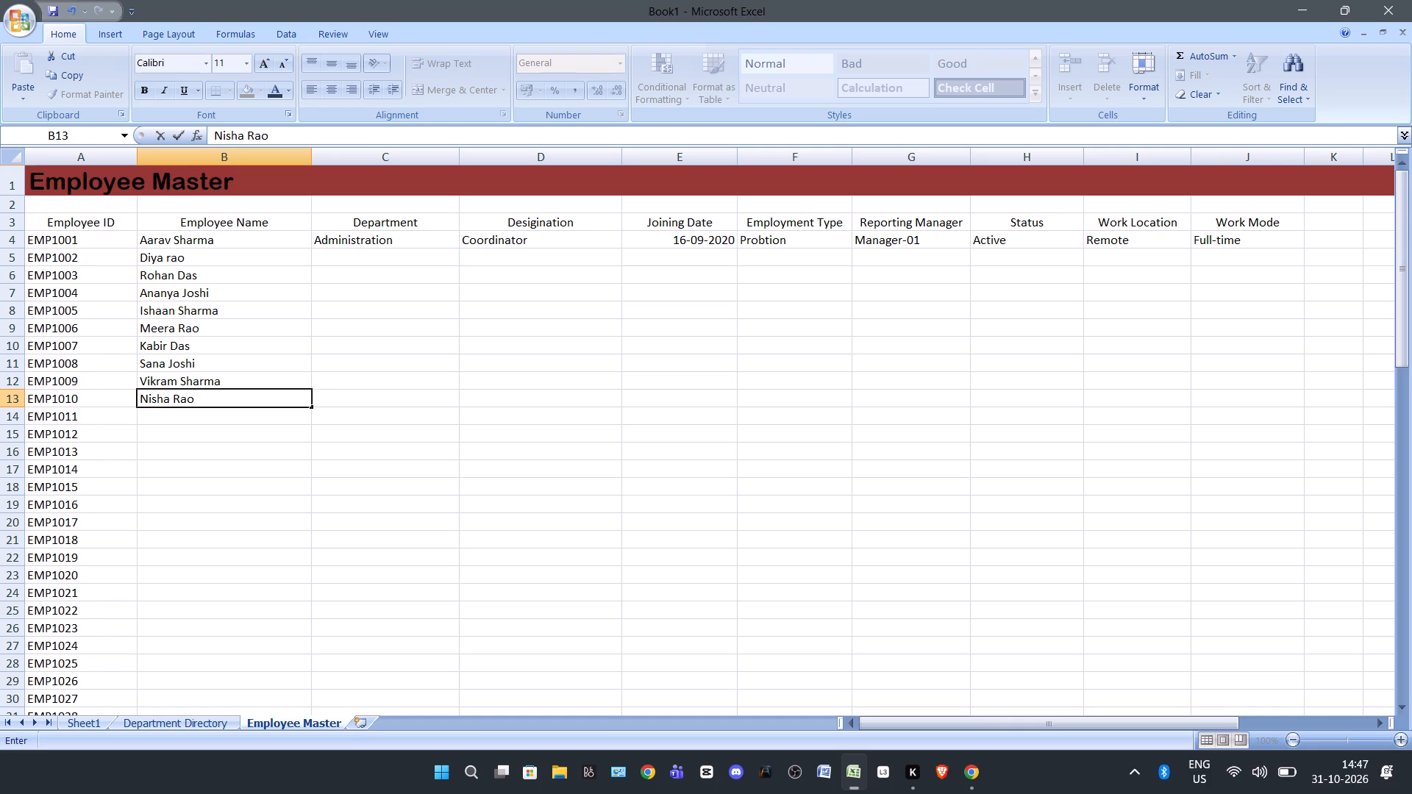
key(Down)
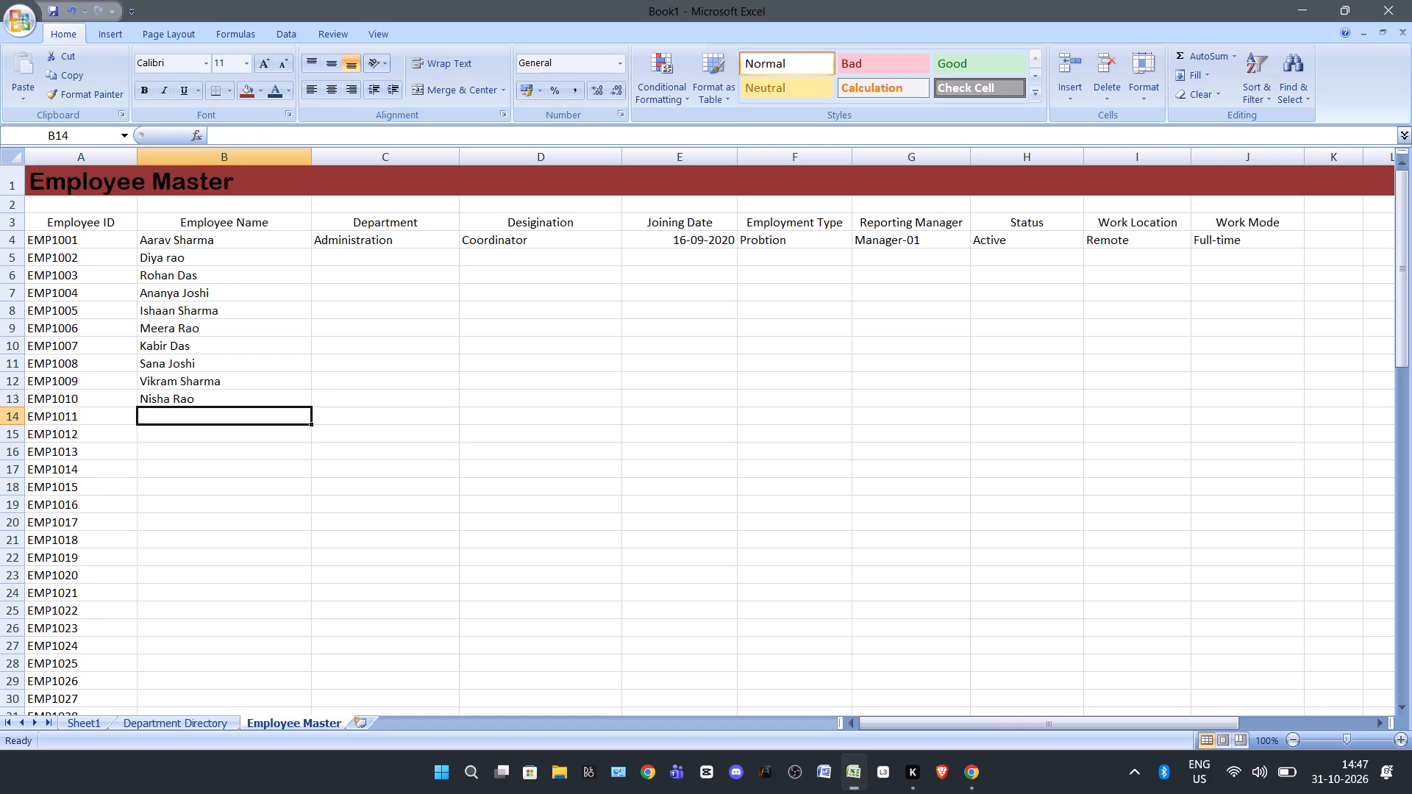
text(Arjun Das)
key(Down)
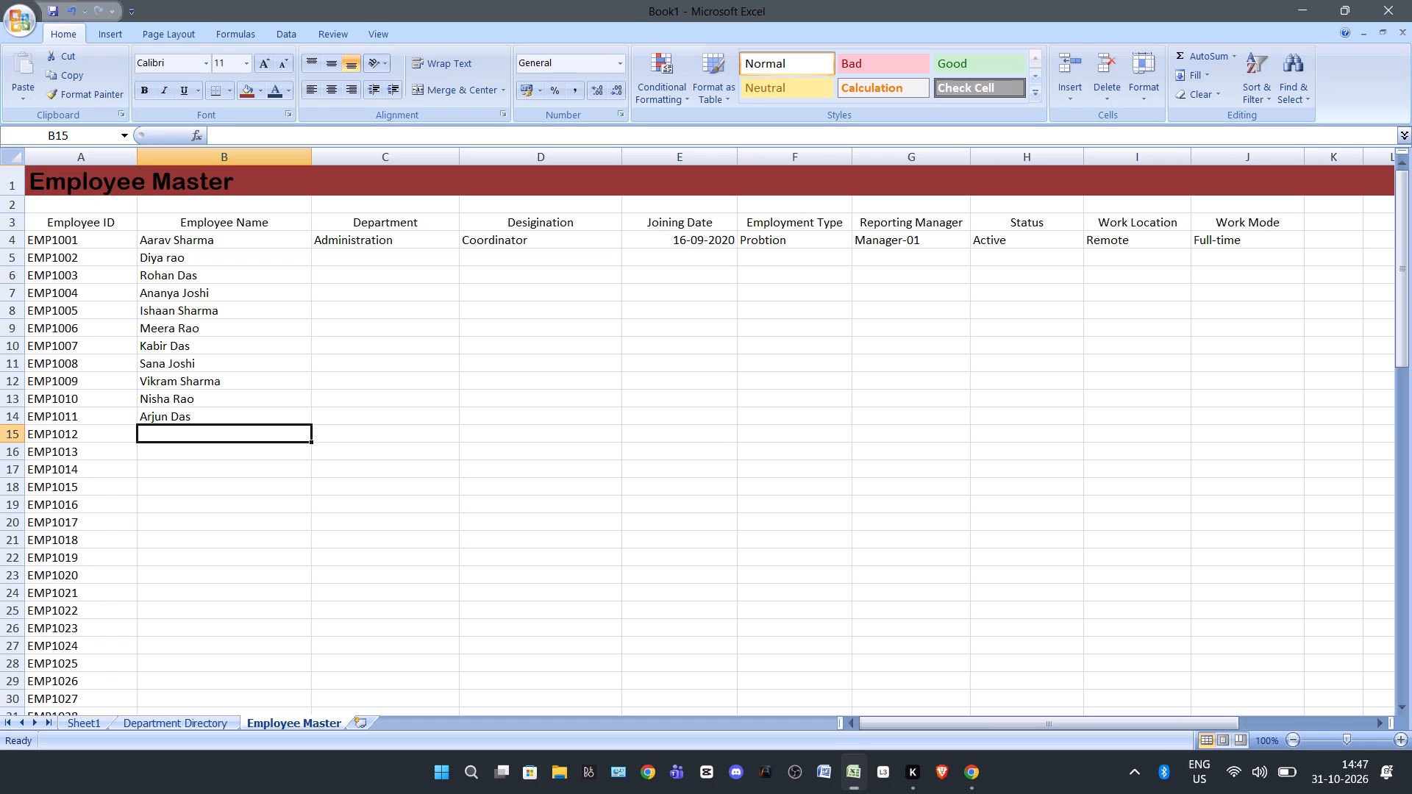
Enter the employee names for EMP1012 through EMP1015 in cells B15 to B18.
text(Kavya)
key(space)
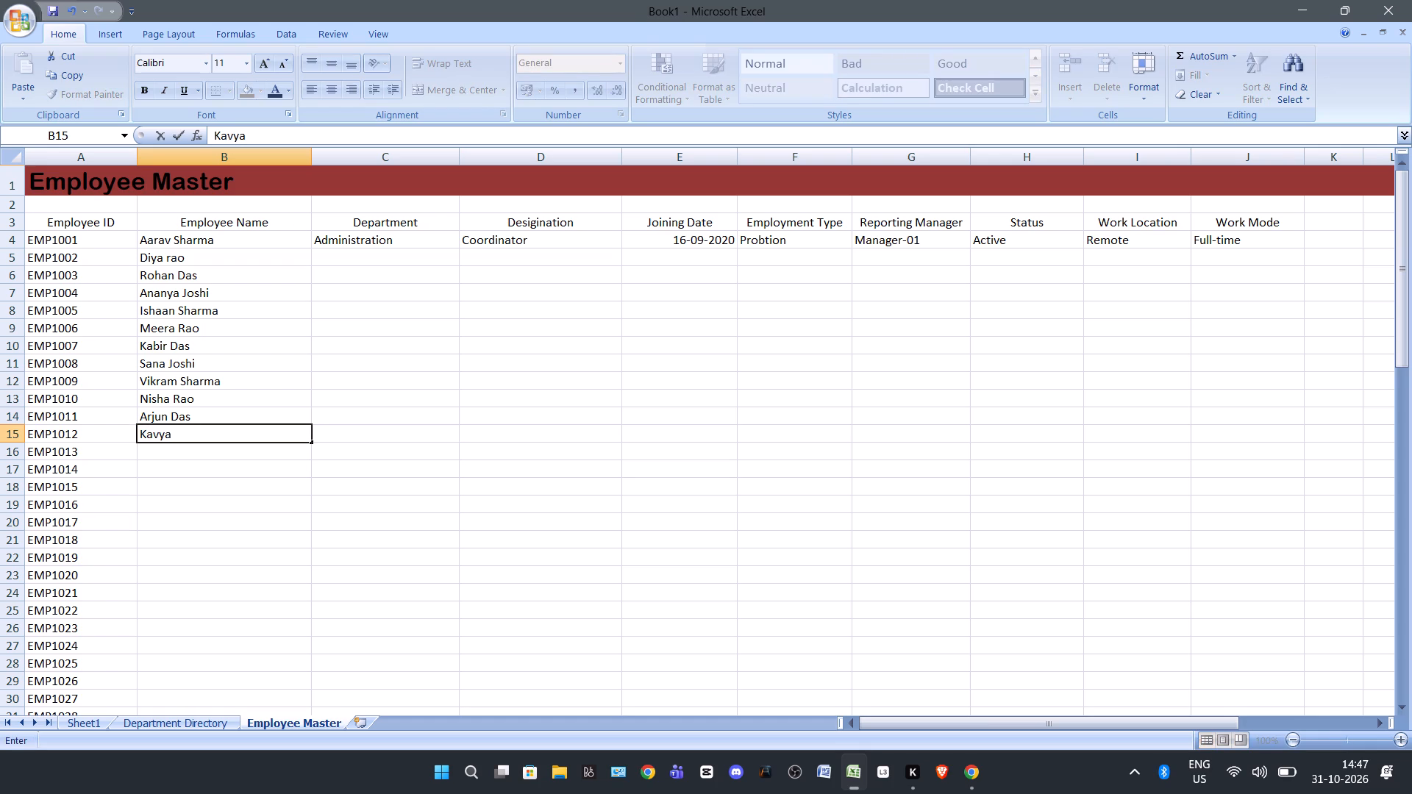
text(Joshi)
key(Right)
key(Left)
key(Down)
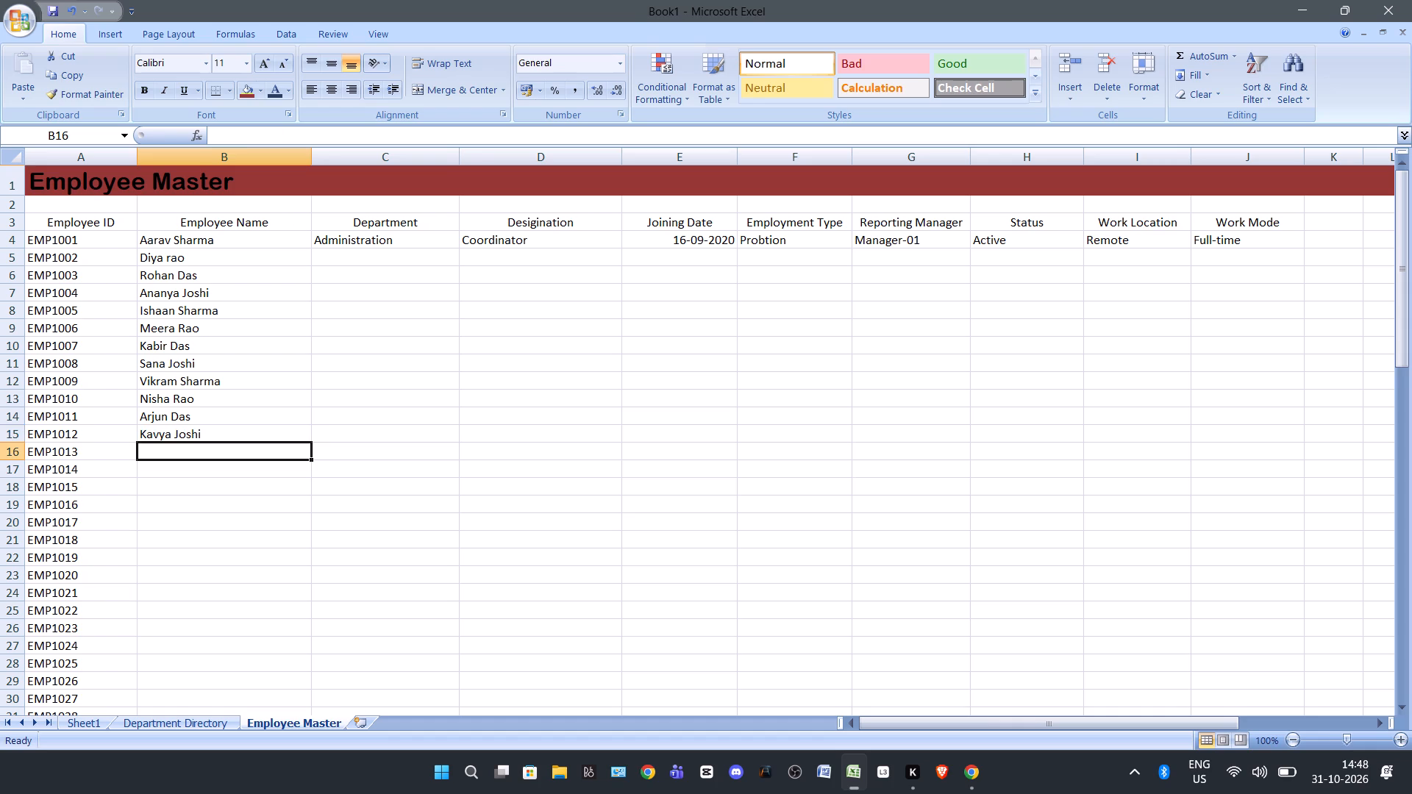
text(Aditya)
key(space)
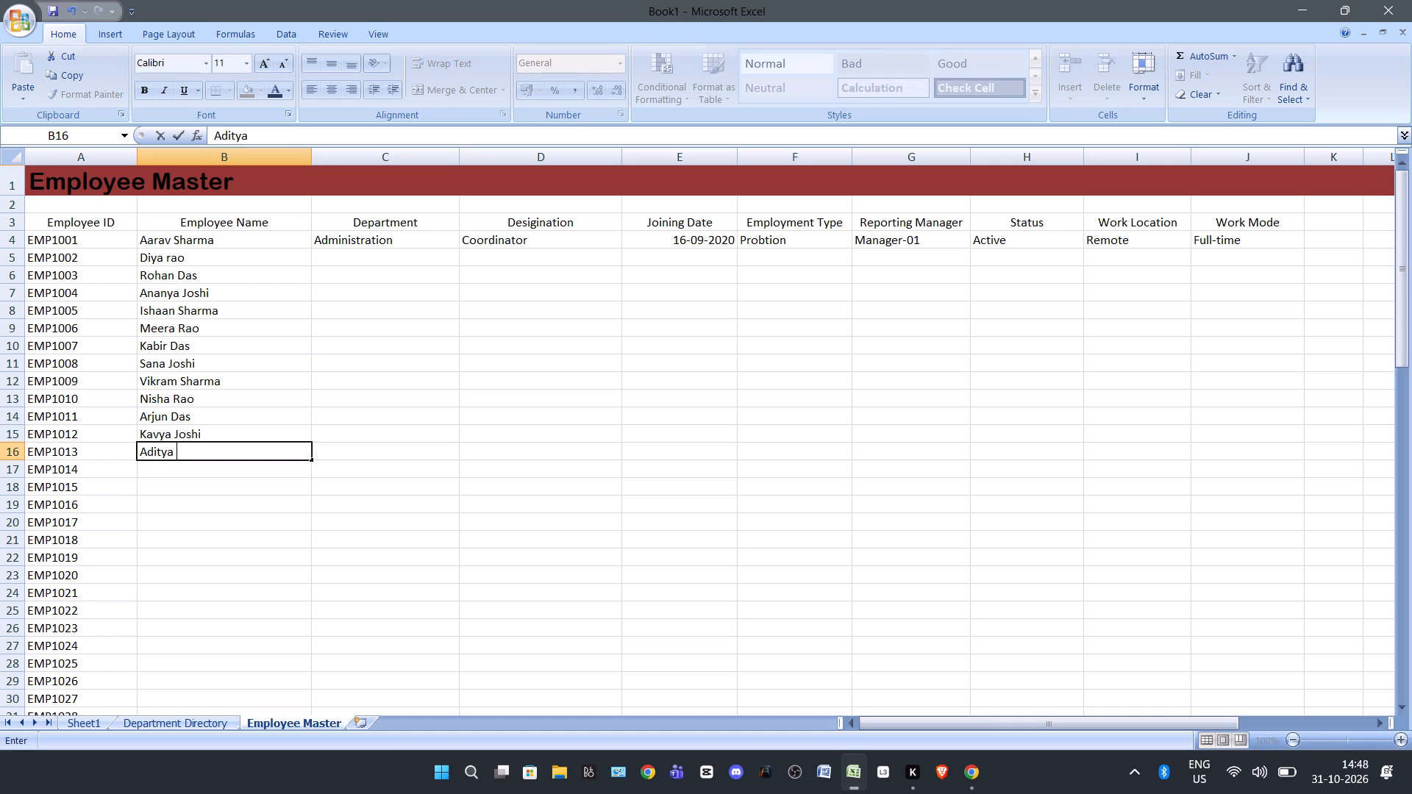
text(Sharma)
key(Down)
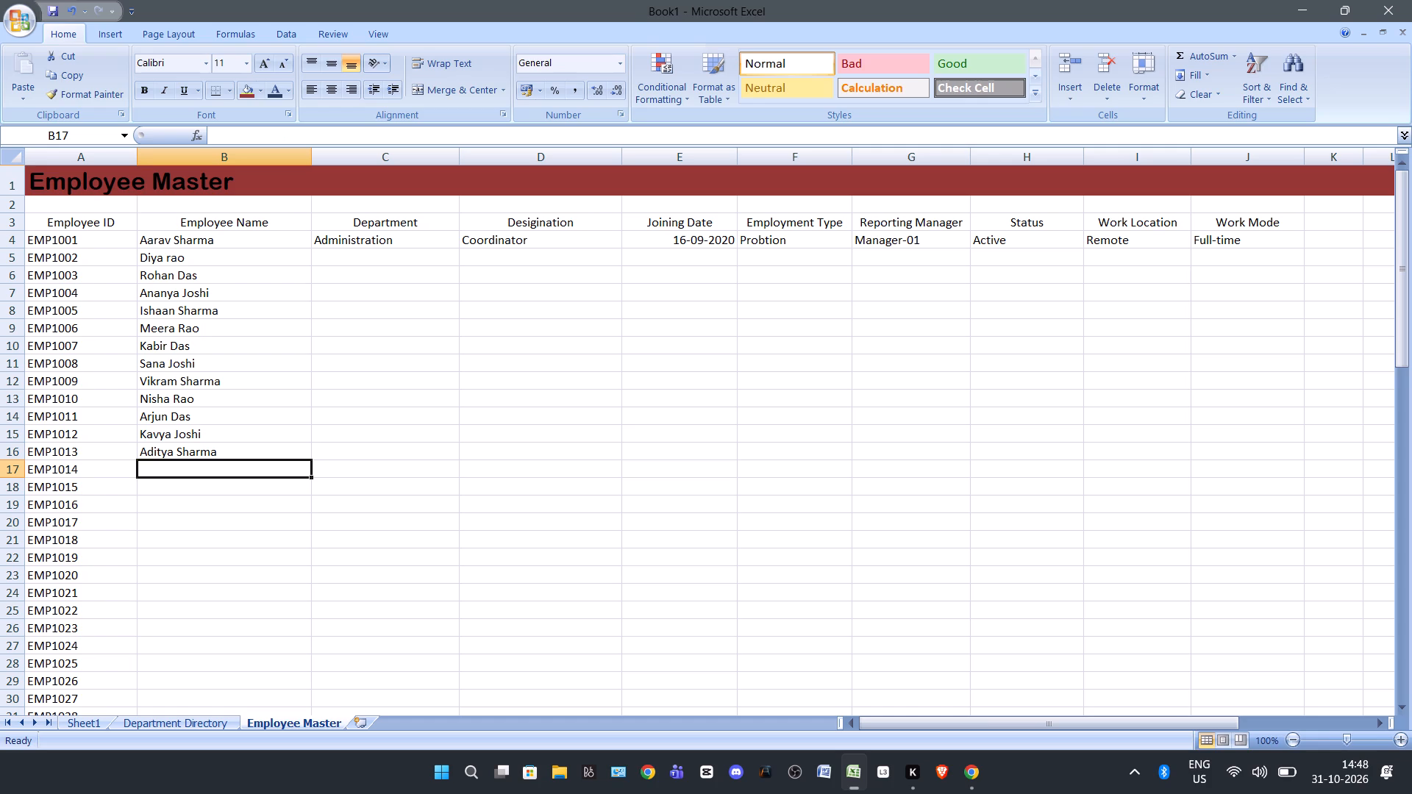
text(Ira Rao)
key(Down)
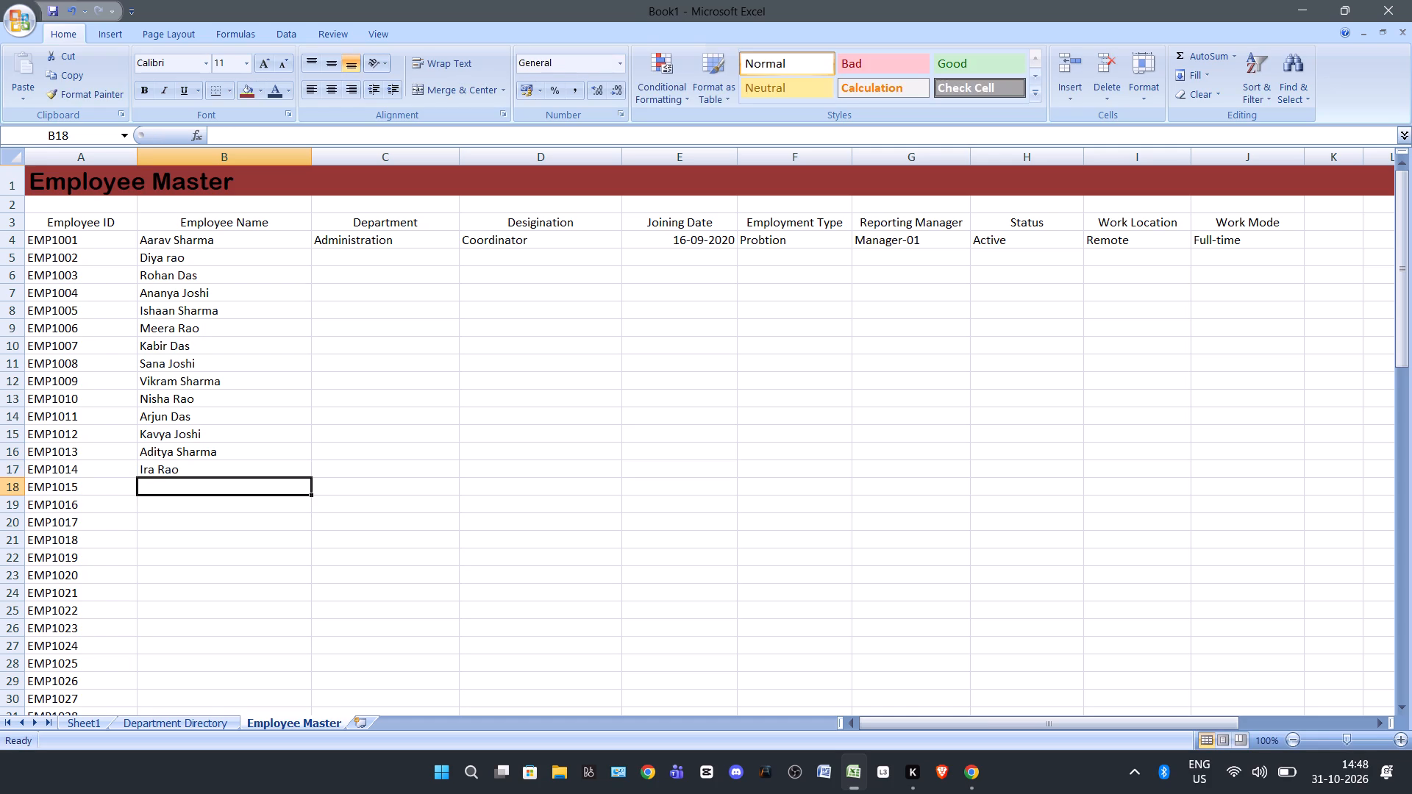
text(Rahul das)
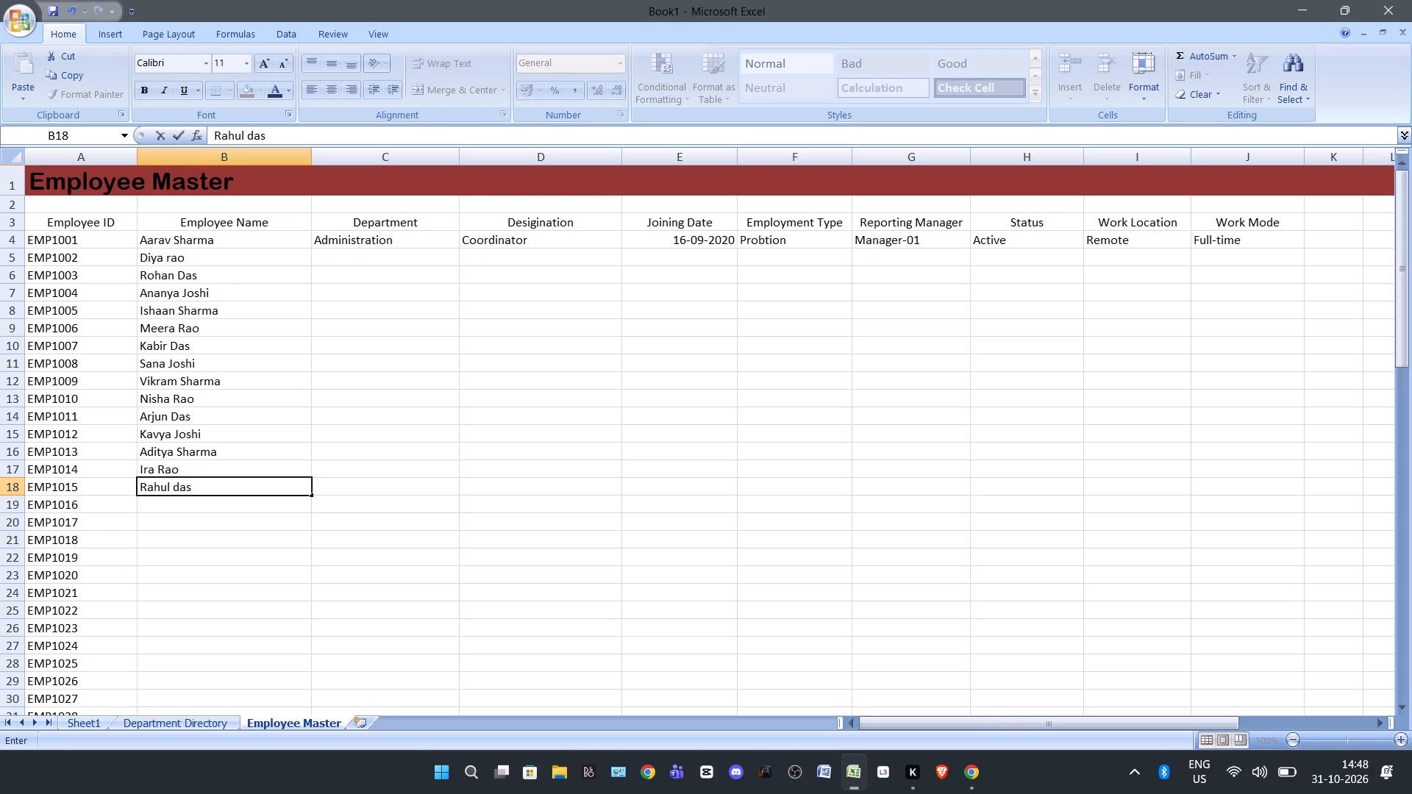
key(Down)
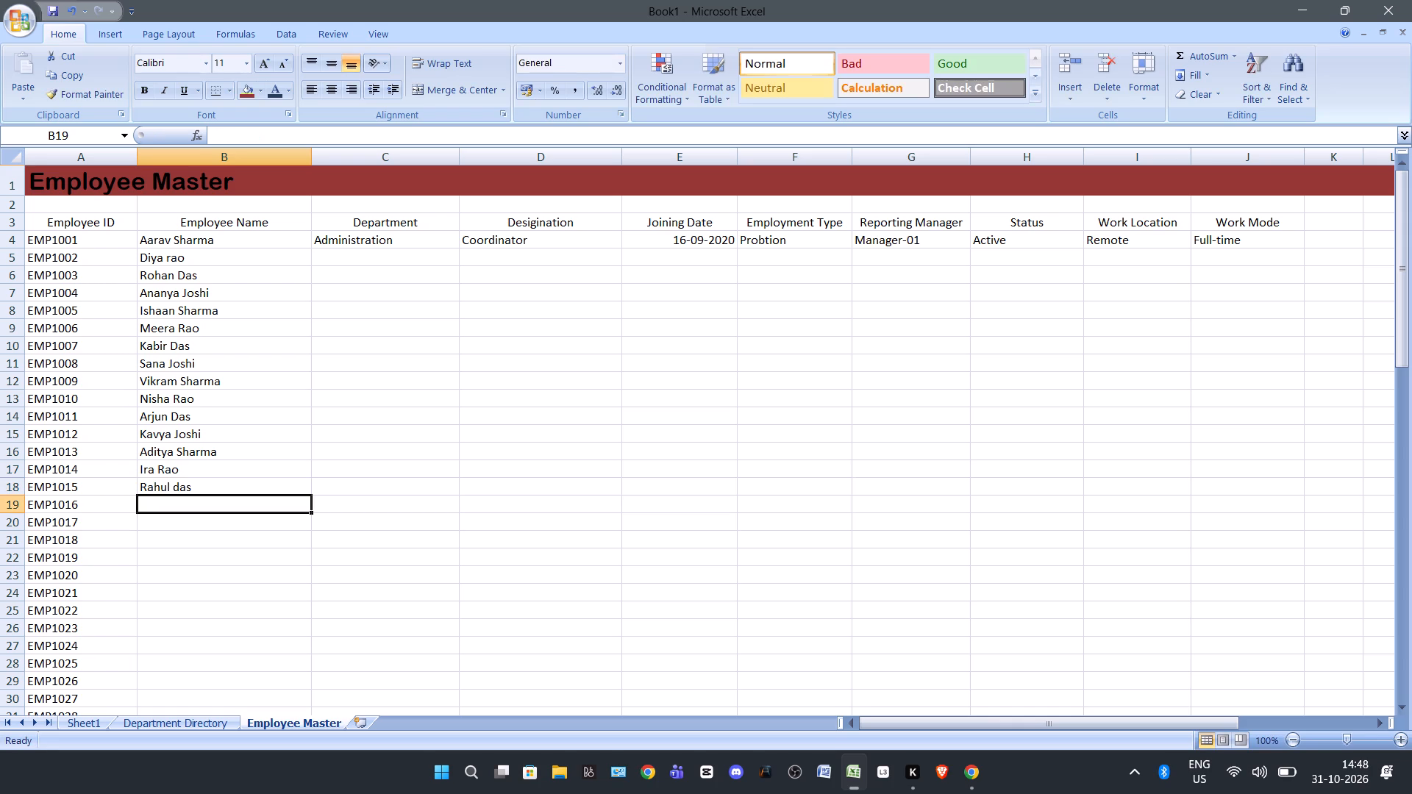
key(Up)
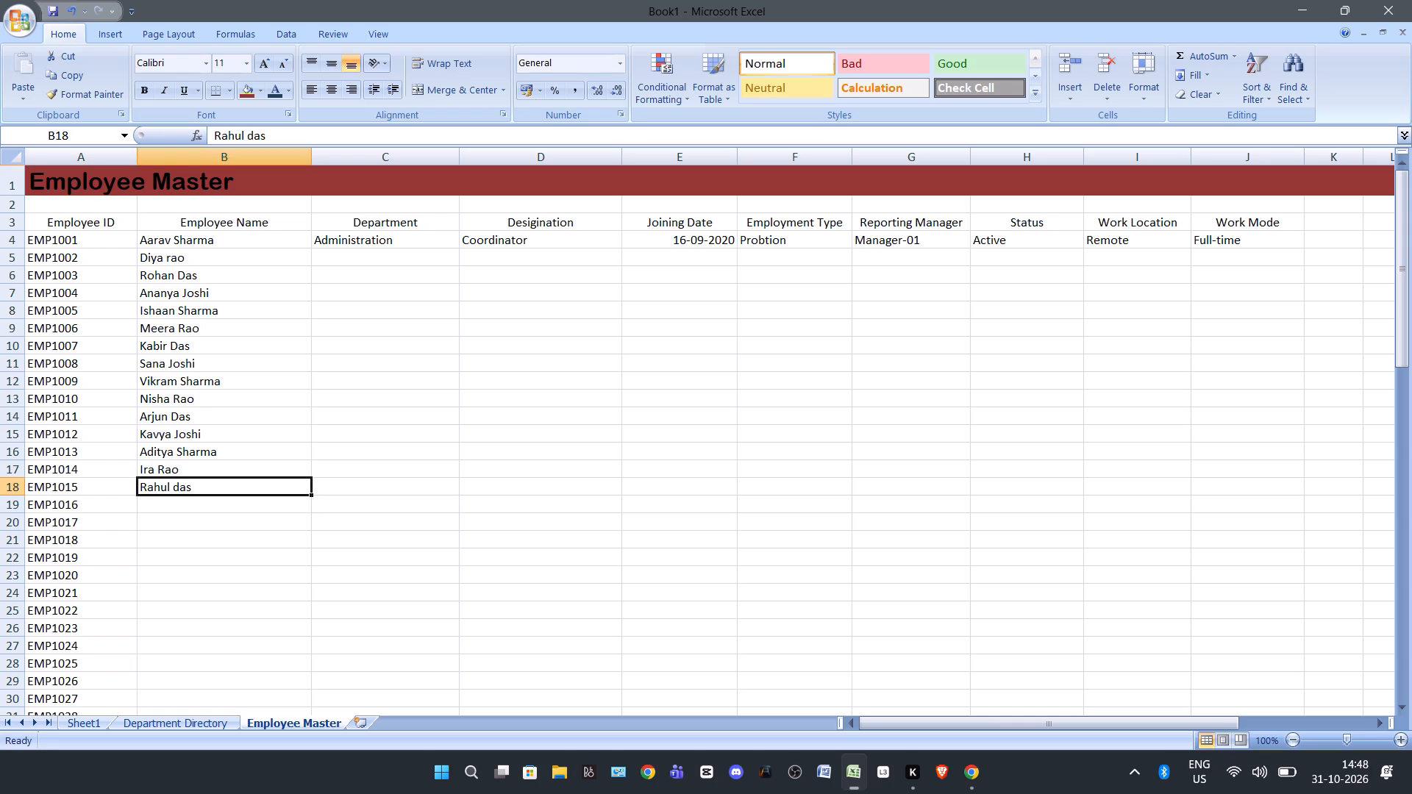
click(253, 135)
key(BackSpace)
key(shift+d)
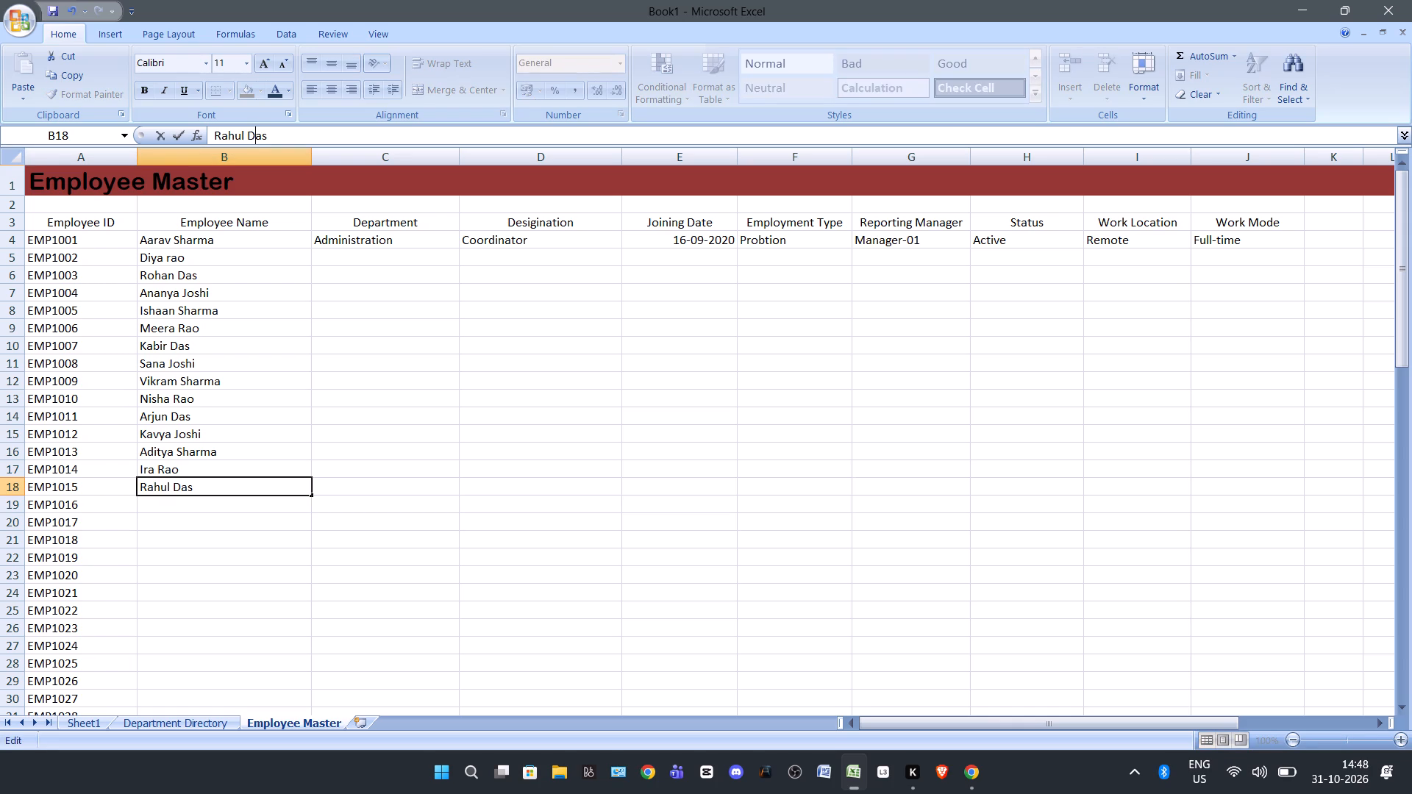
key(Down)
key(Down)
key(Return)
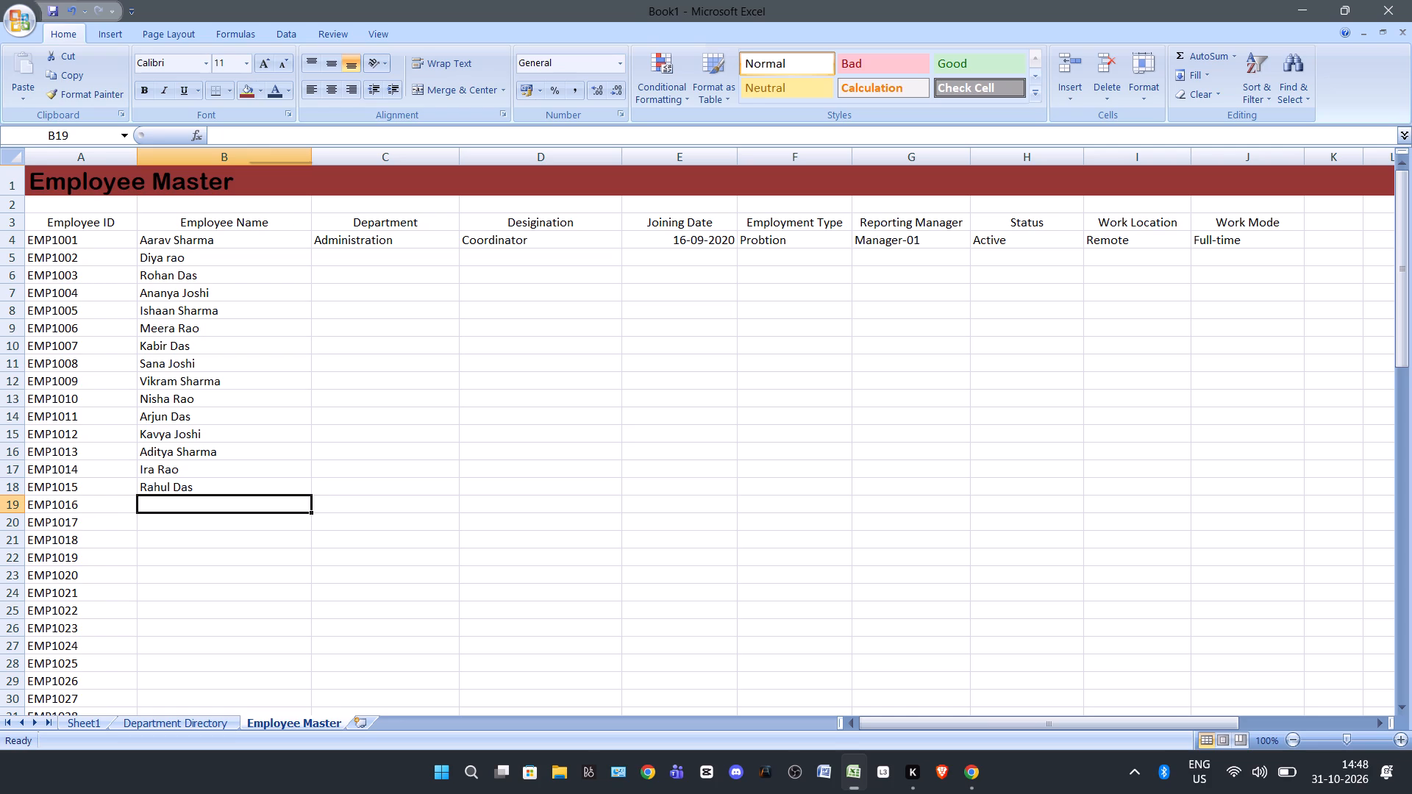
Enter the employee names for EMP1016, EMP1017 and EMP1018 in cells B19 to B21.
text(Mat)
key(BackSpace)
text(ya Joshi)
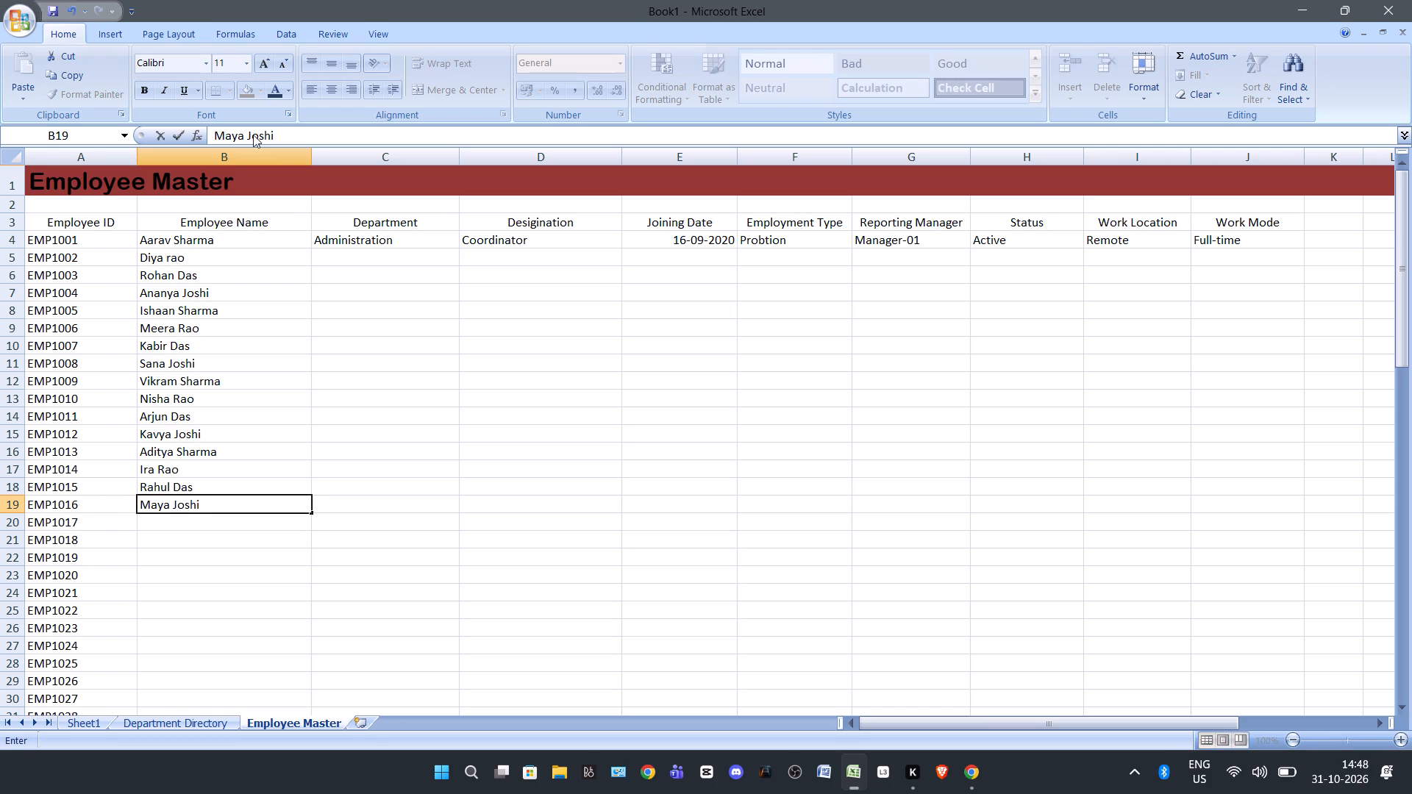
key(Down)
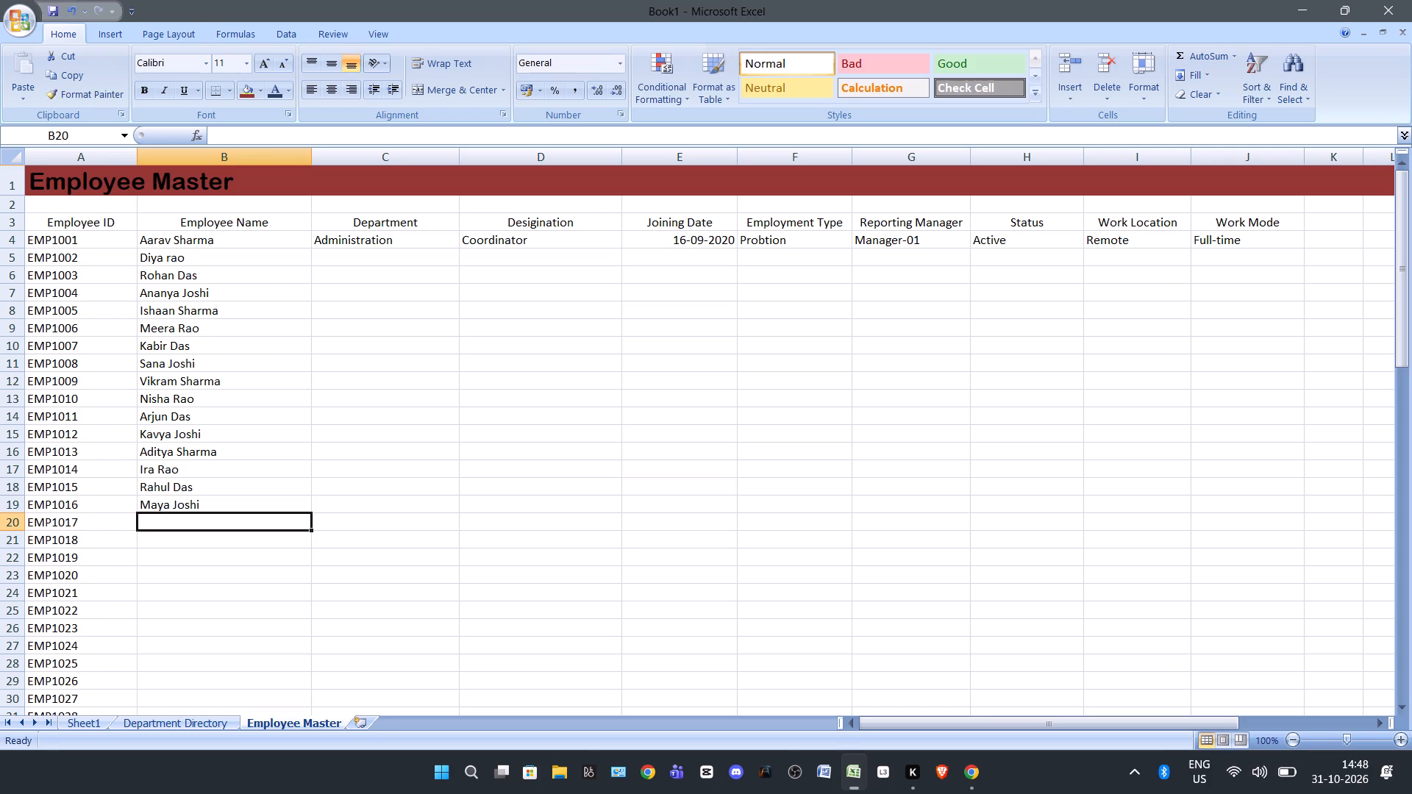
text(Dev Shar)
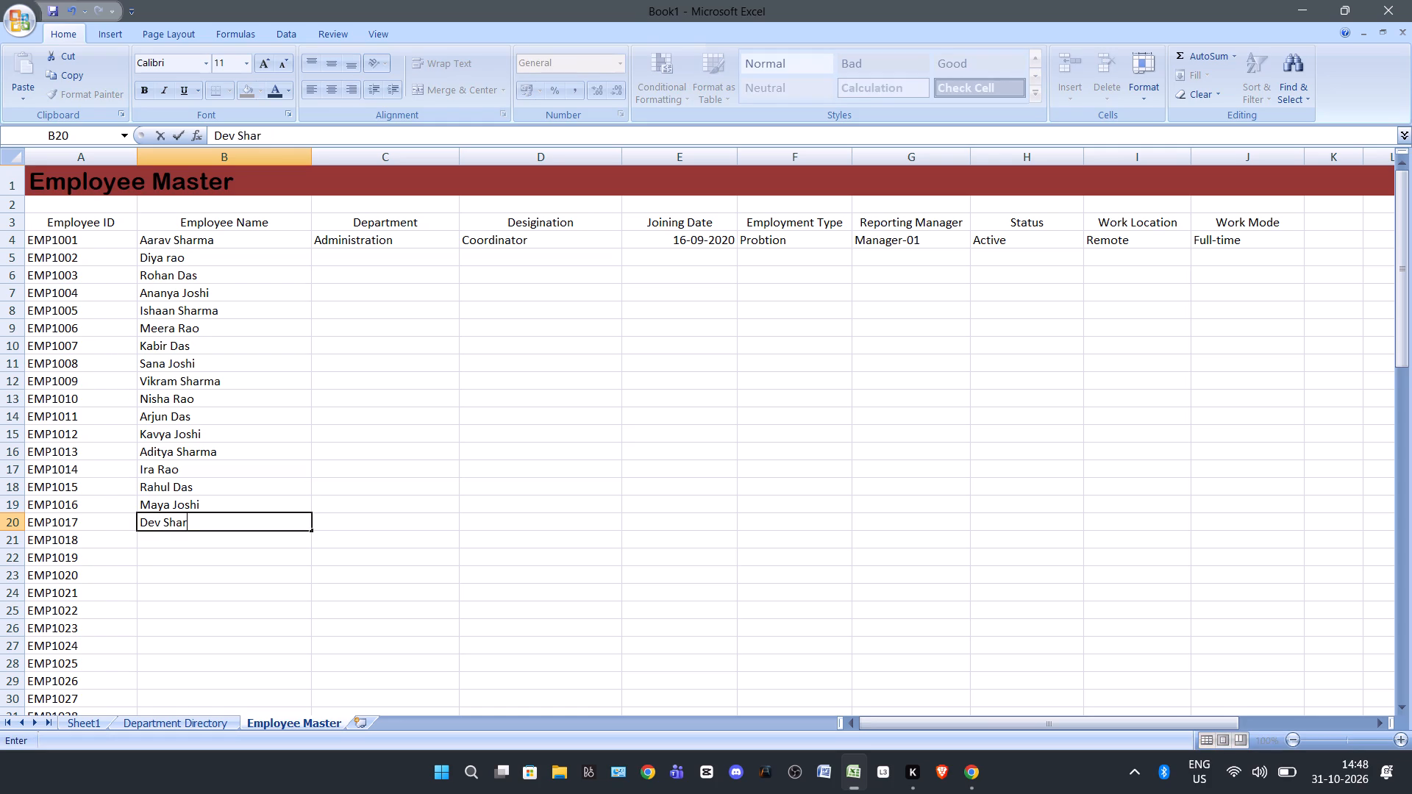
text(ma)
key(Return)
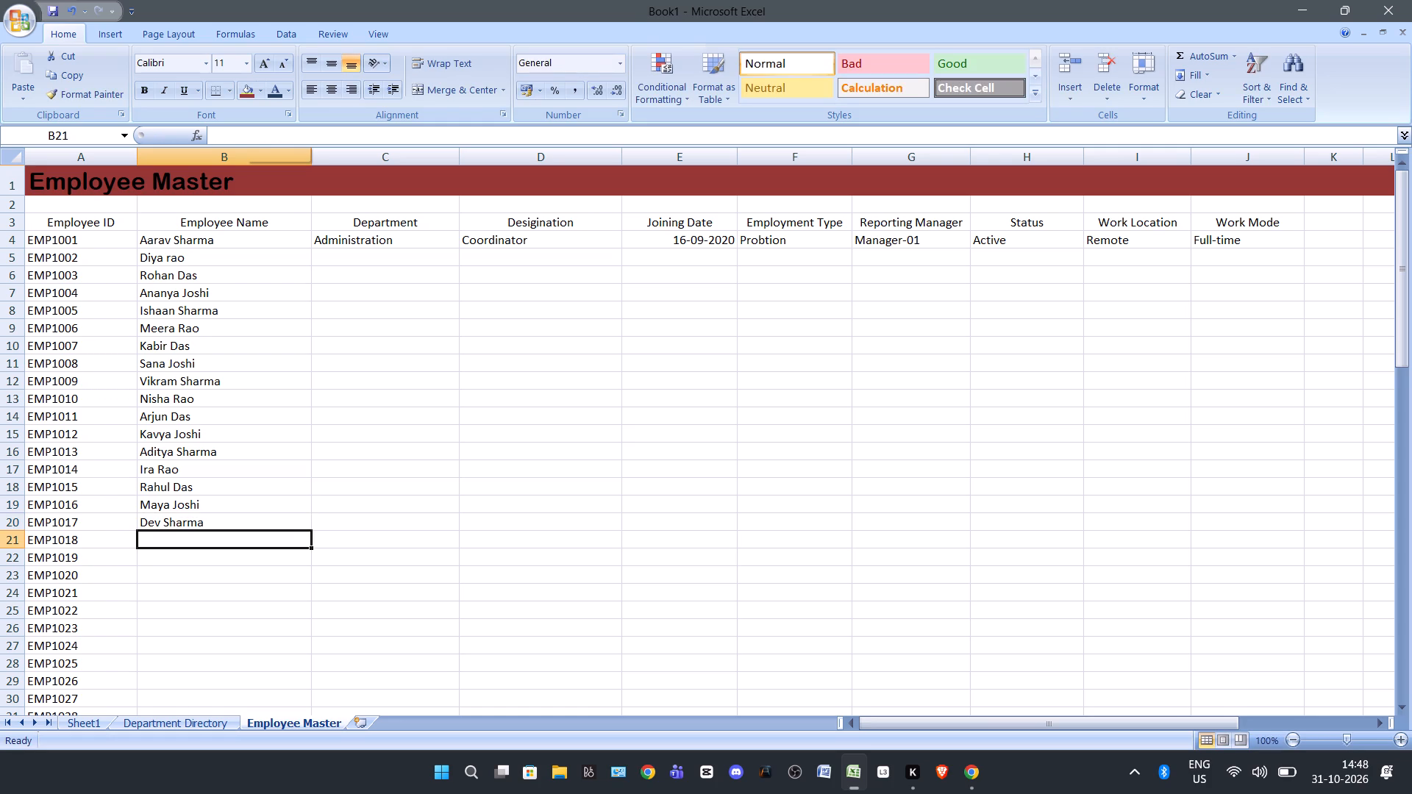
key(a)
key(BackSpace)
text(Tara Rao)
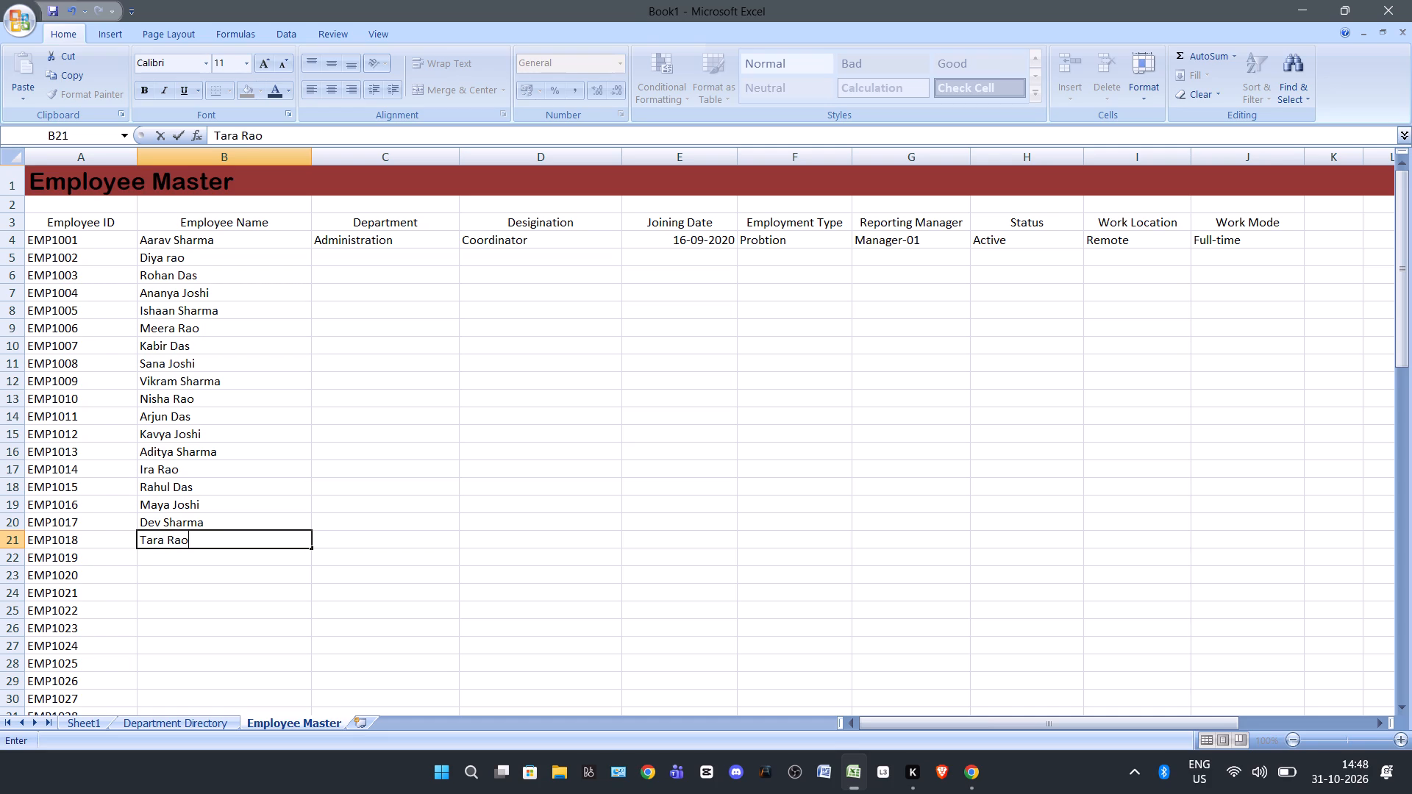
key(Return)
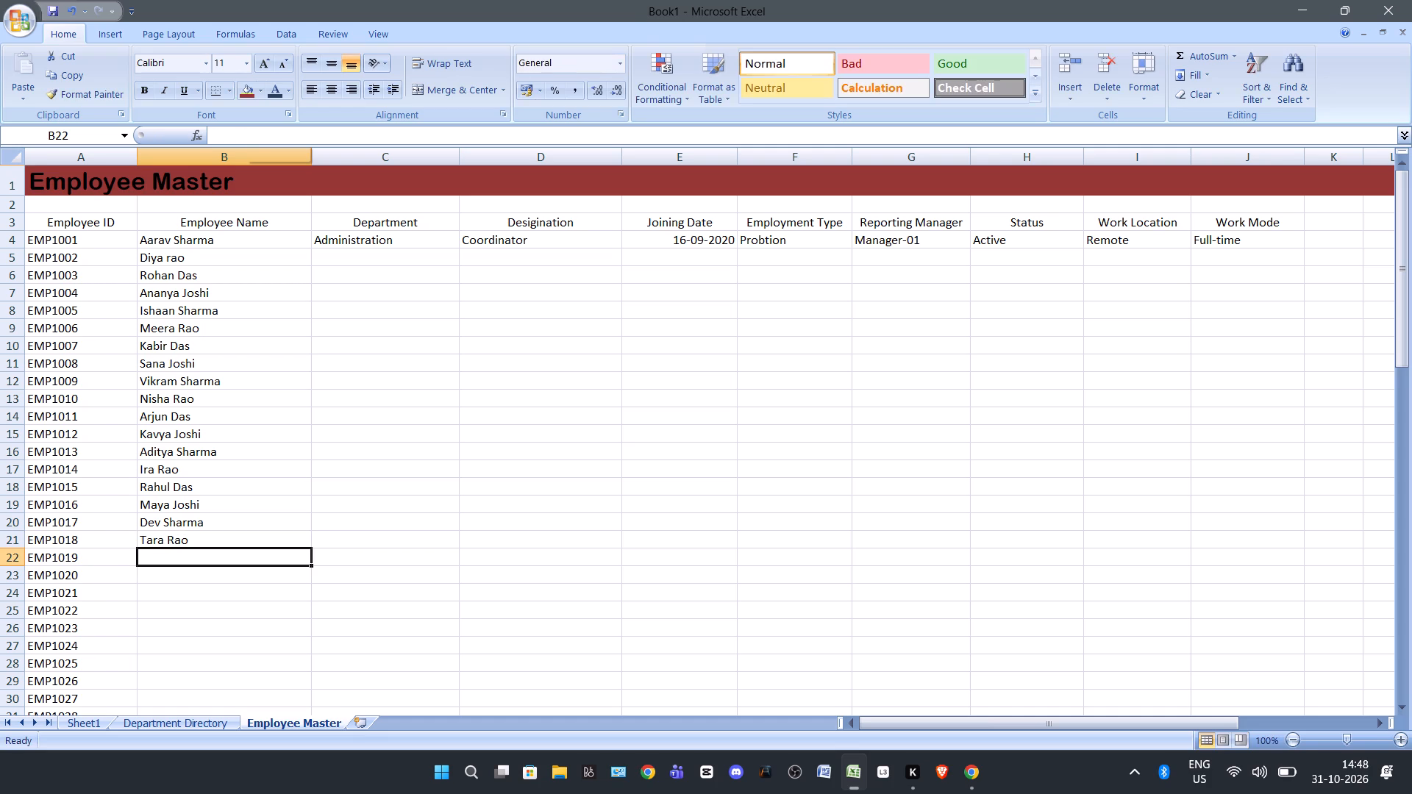
Enter the employee name for EMP1019 in cell B22.
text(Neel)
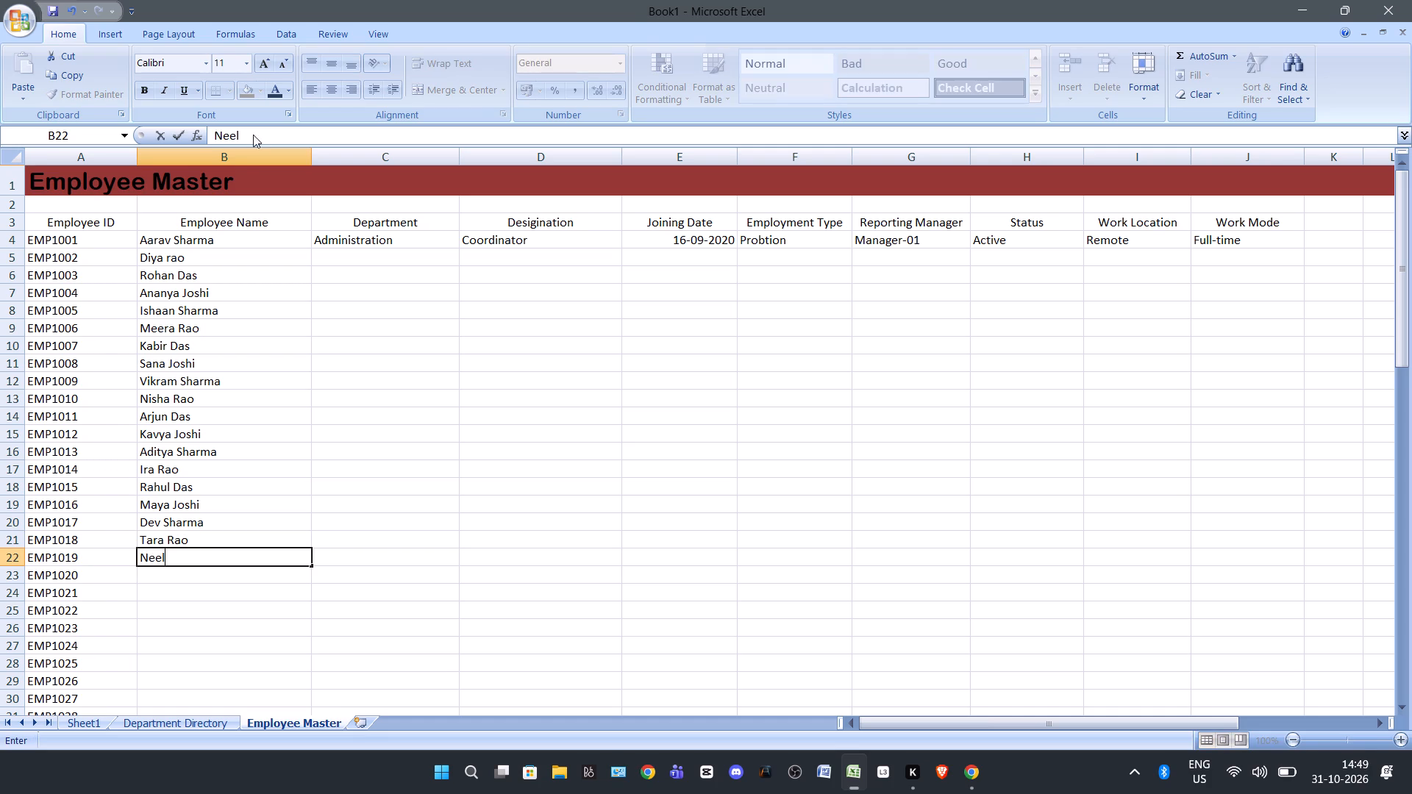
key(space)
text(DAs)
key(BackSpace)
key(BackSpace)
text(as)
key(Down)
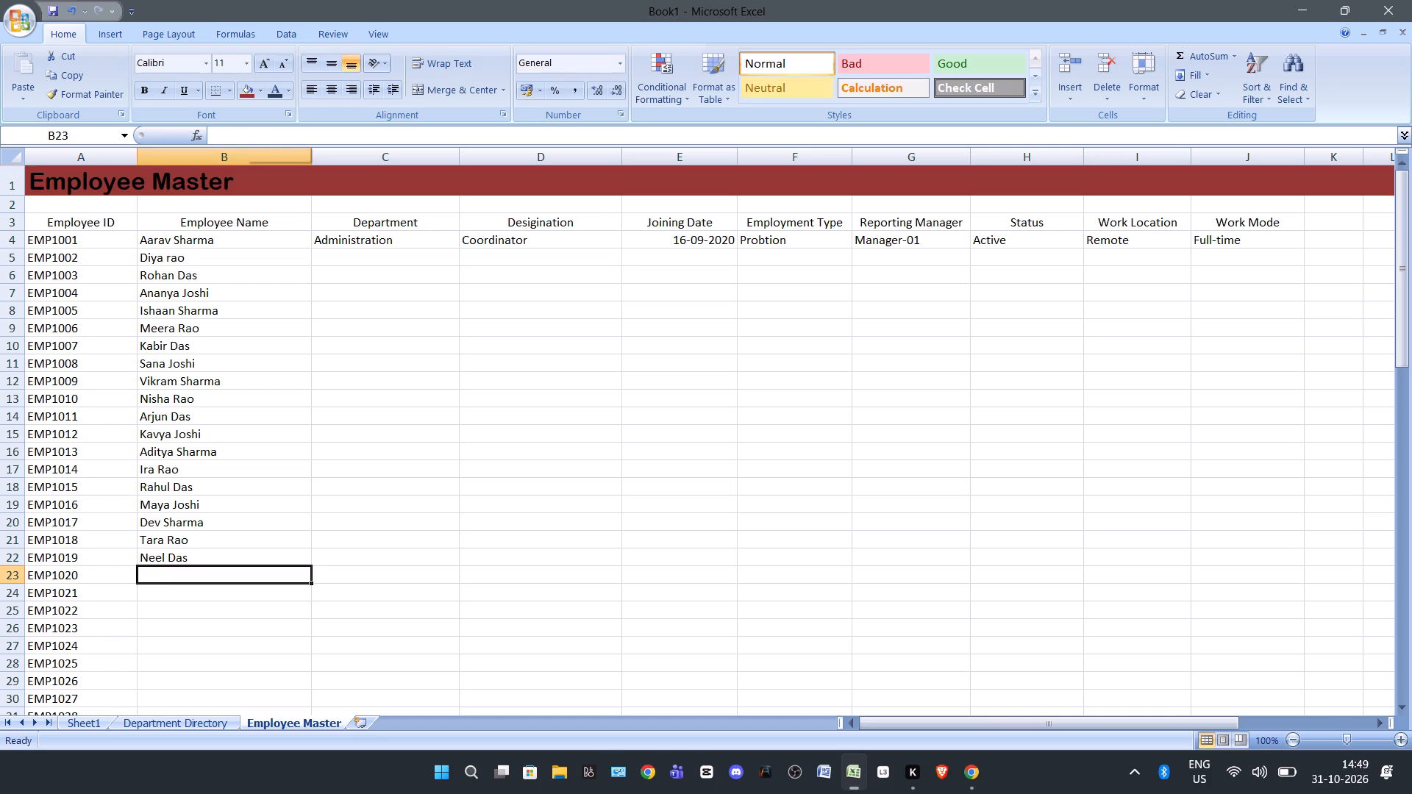
Enter the employee name for EMP1020 in cell B23.
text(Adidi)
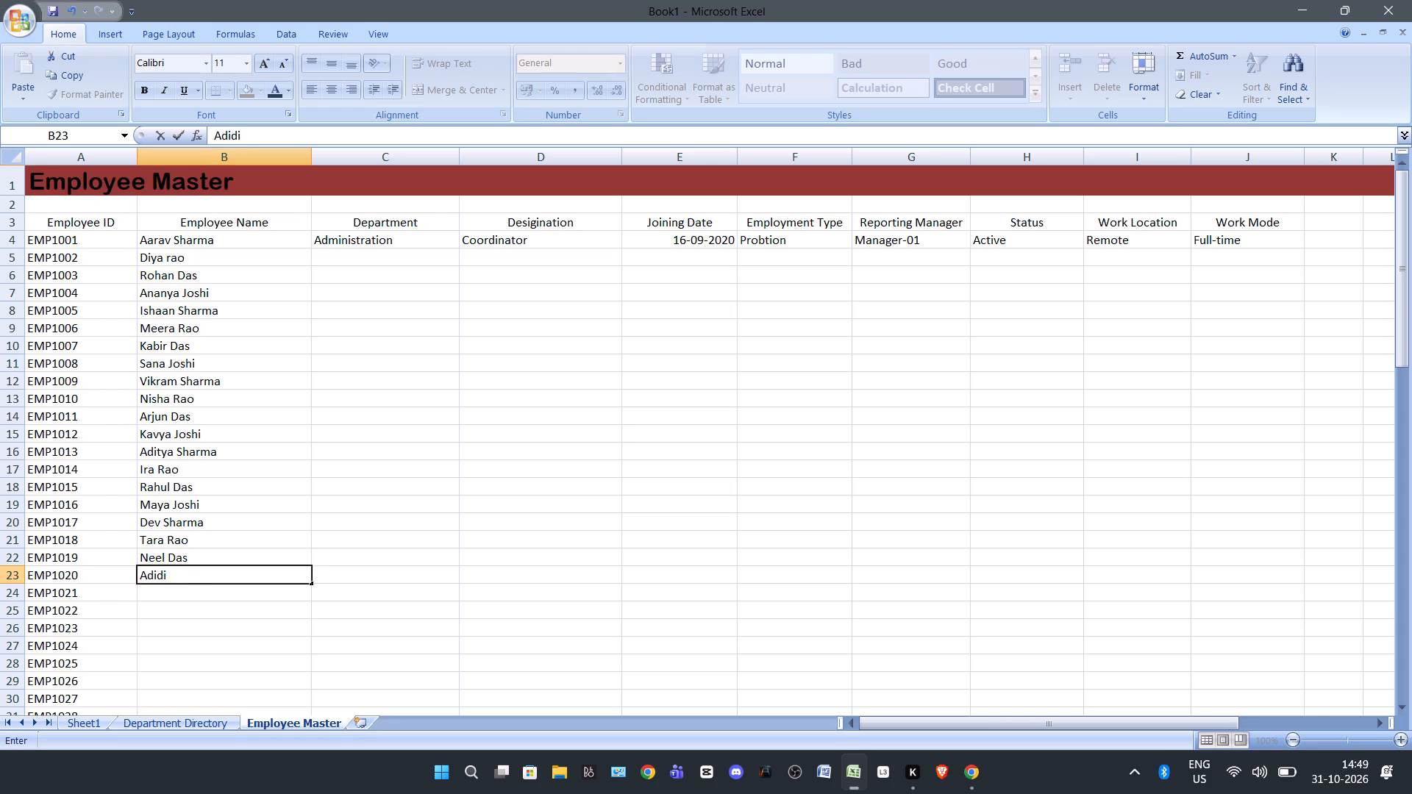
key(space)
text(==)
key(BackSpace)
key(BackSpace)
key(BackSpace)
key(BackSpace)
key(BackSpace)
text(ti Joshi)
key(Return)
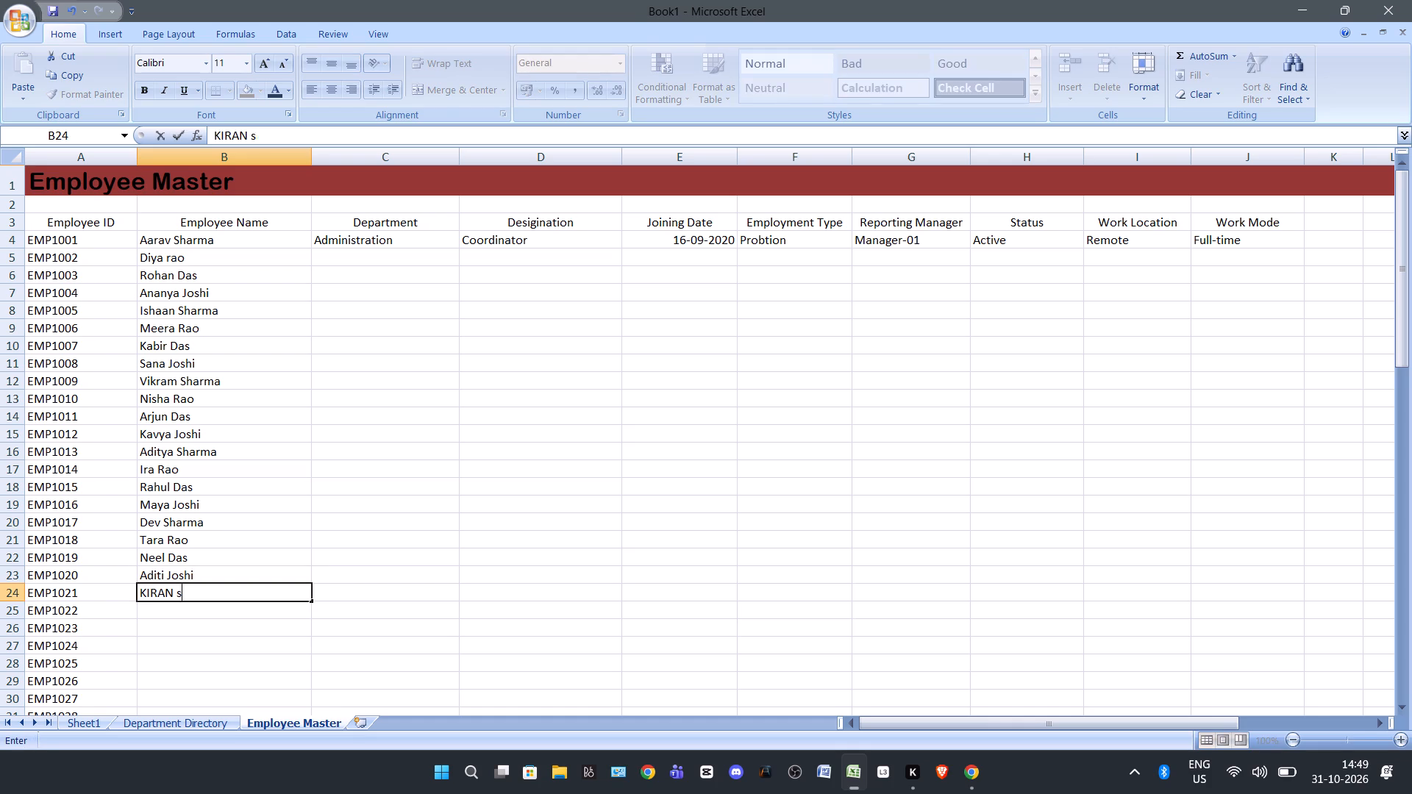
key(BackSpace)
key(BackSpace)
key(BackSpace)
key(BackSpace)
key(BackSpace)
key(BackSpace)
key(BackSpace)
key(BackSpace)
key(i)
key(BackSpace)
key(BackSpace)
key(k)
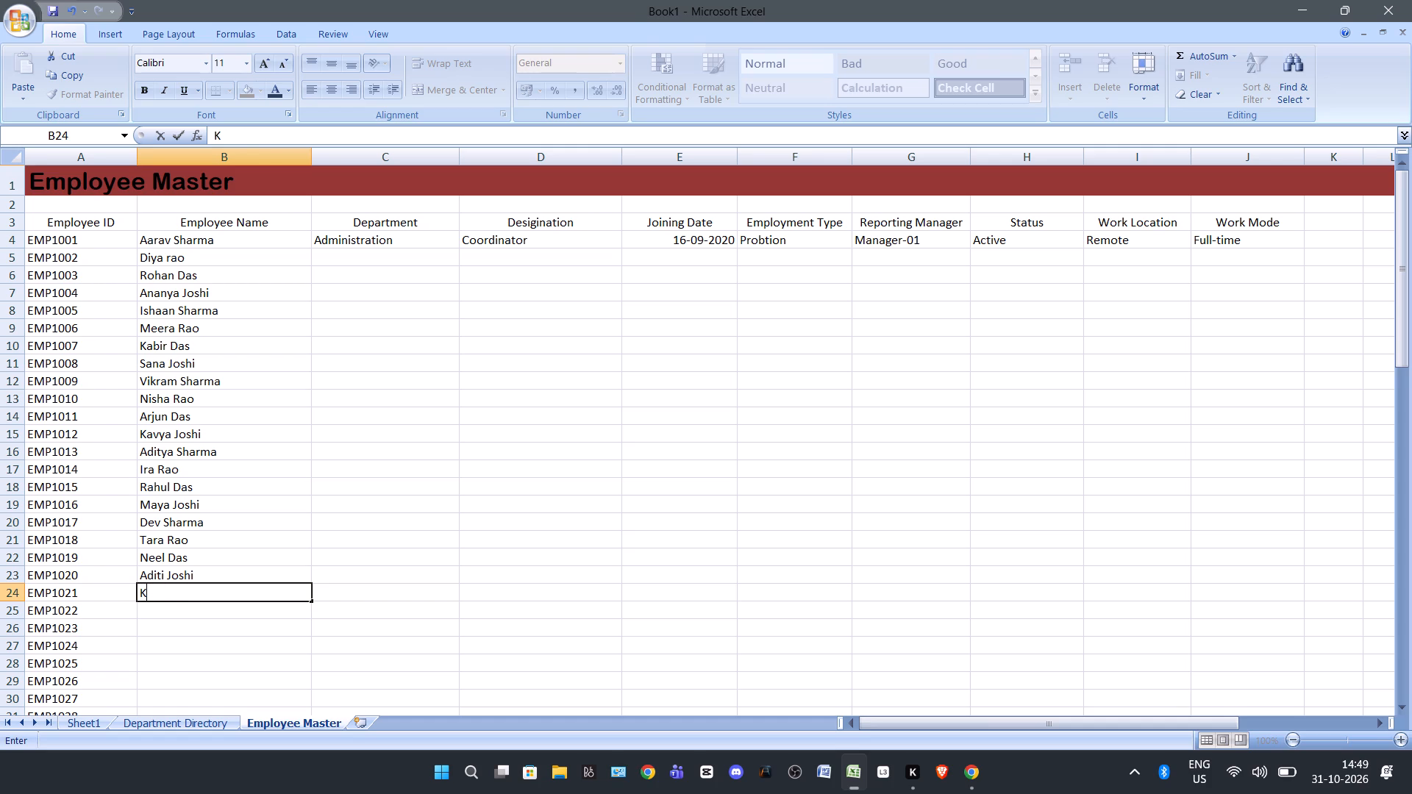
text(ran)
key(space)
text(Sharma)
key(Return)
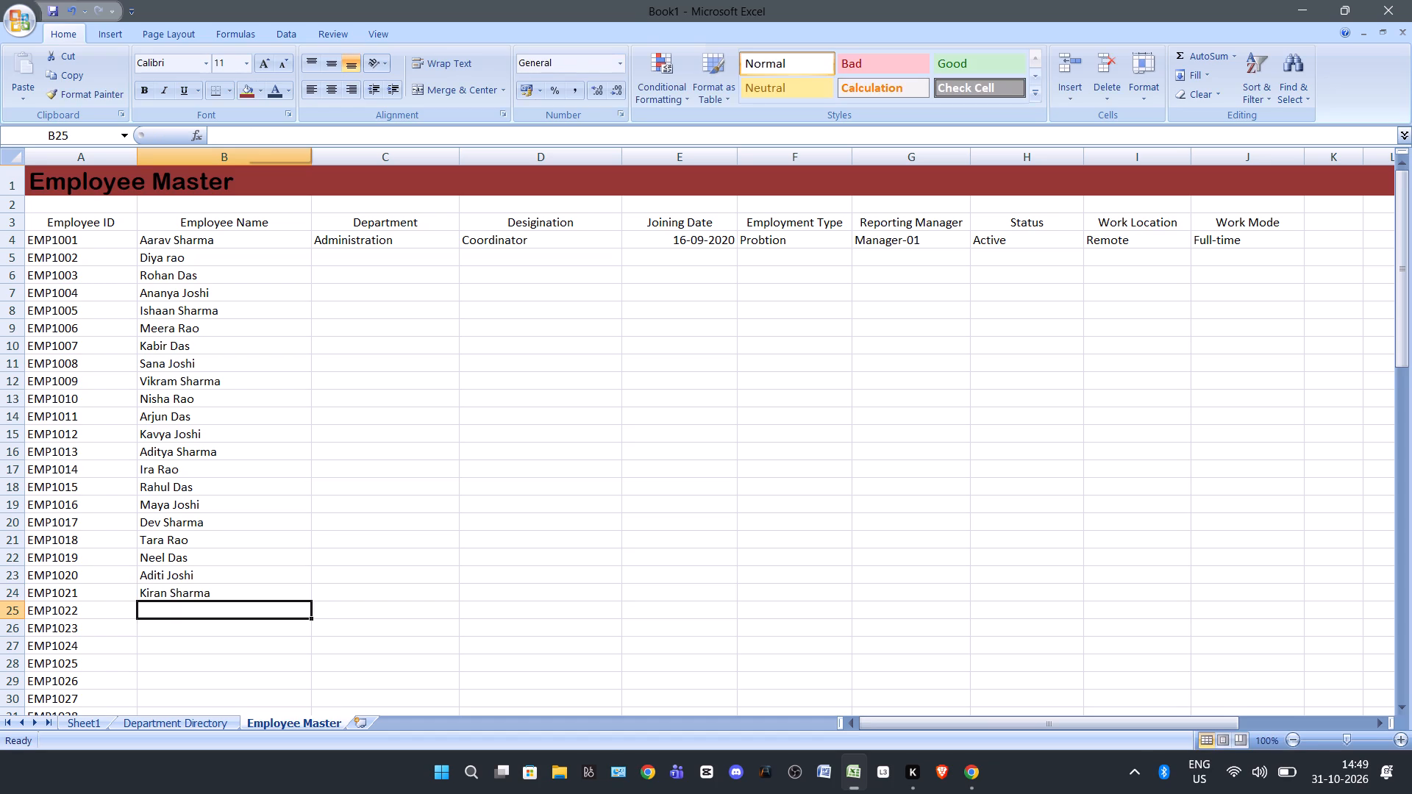
Enter the employee names for EMP1022 and EMP1023 in cells B25 and B26.
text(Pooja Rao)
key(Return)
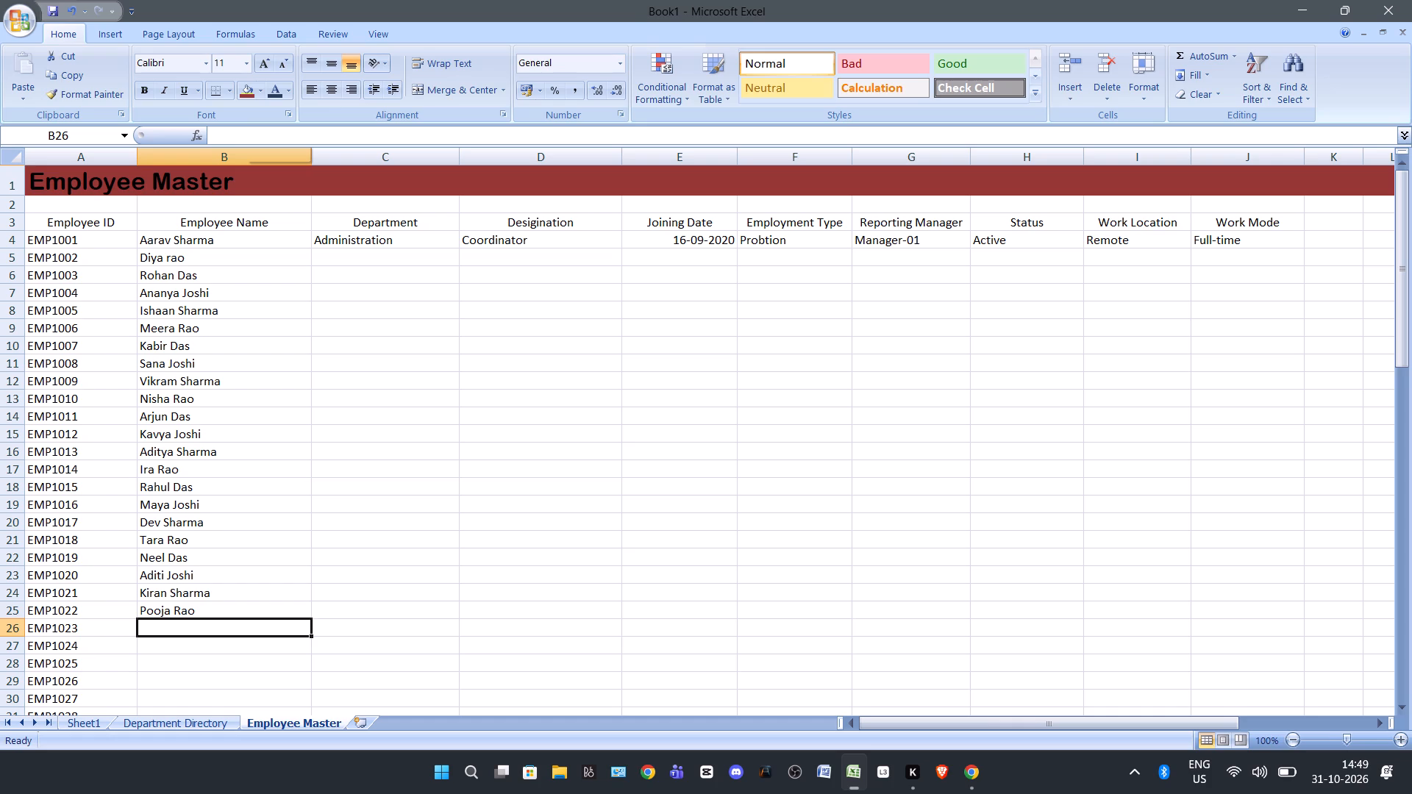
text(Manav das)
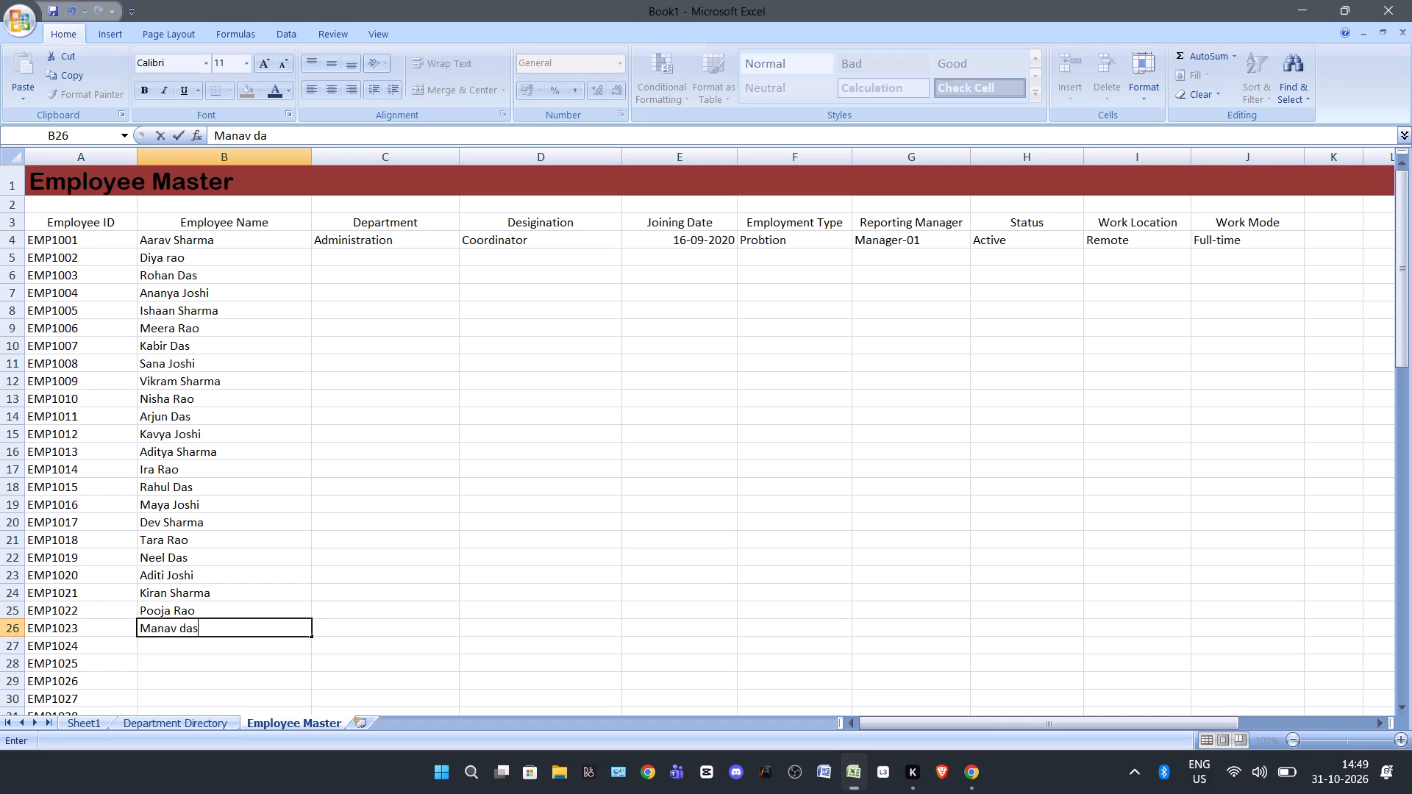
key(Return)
Re-enter the EMP1023 employee name in cell B26 with the surname's first letter capitalized.
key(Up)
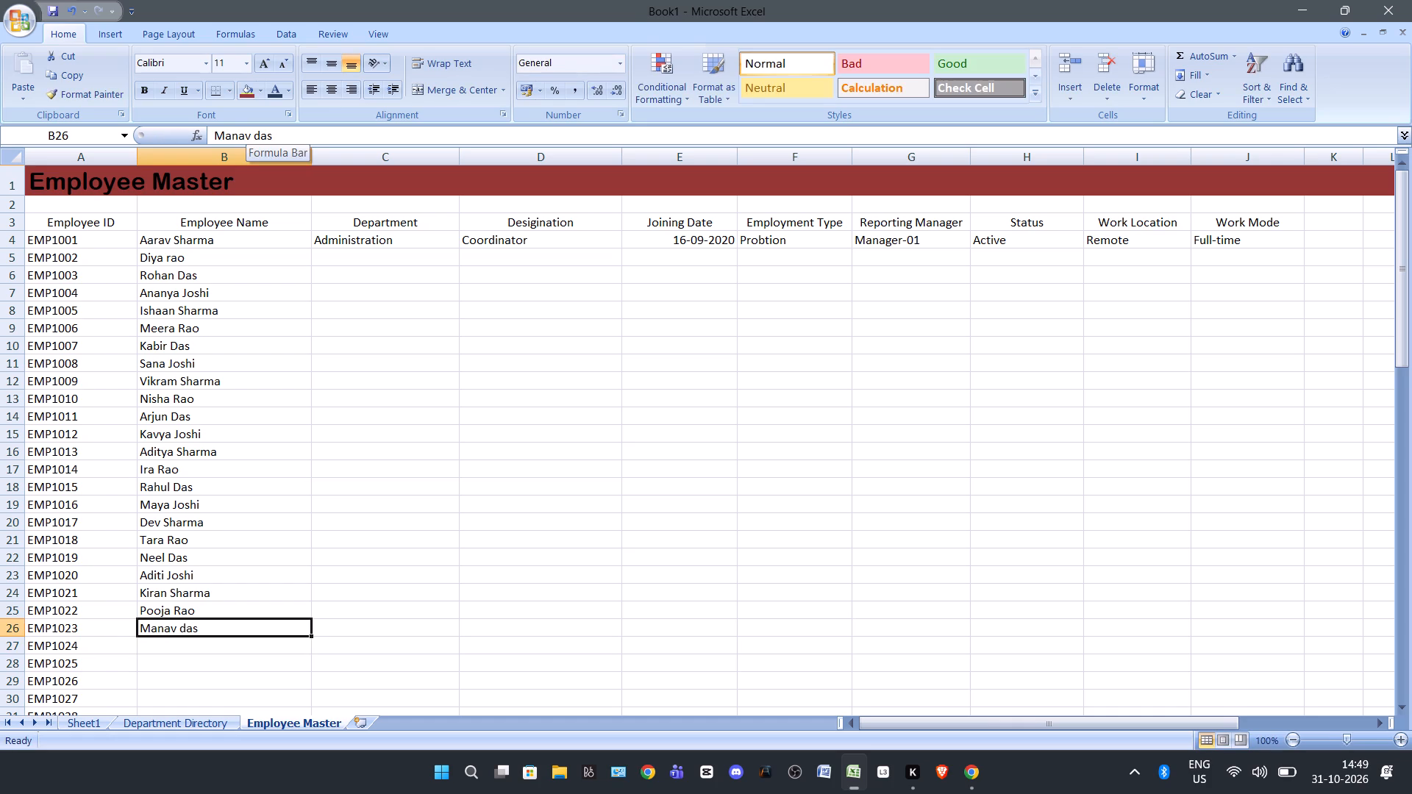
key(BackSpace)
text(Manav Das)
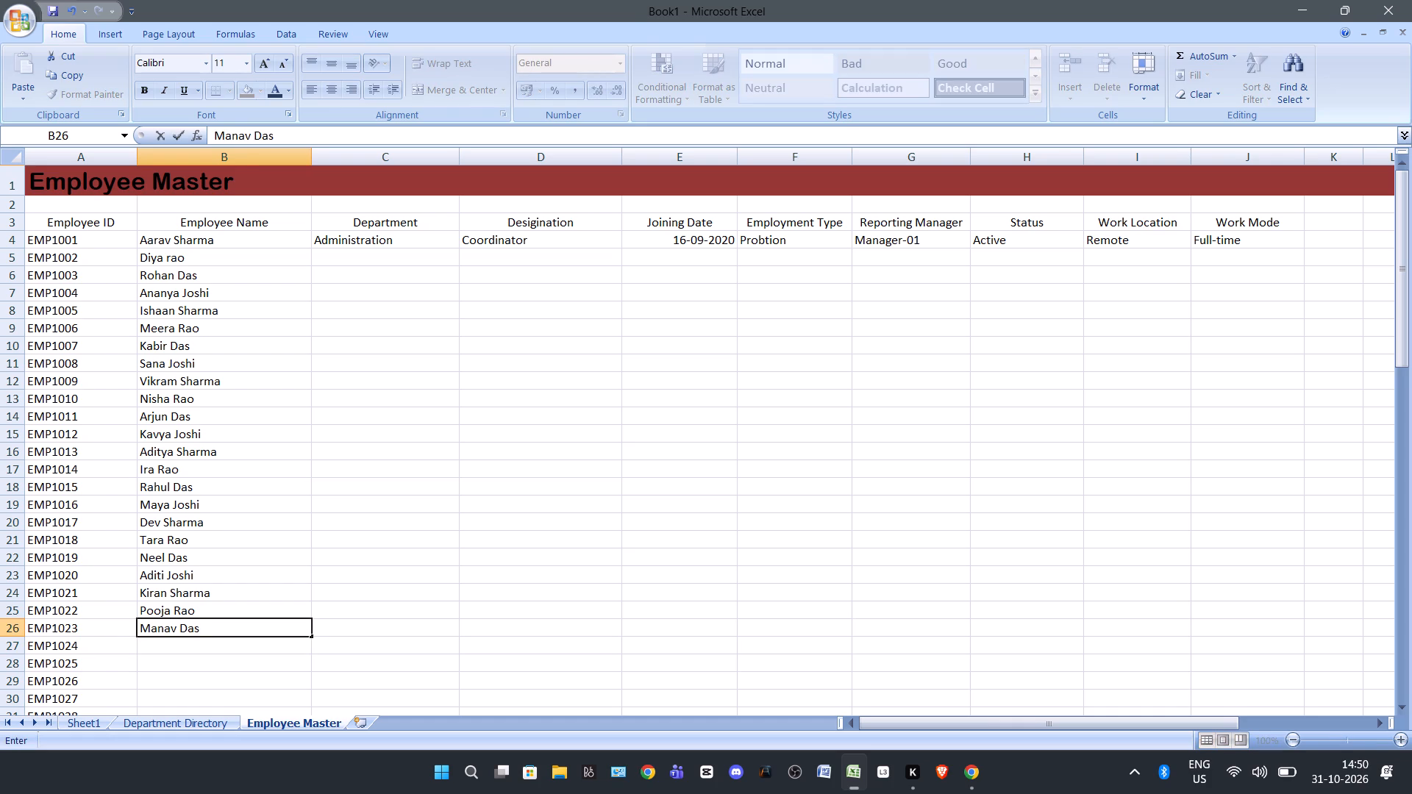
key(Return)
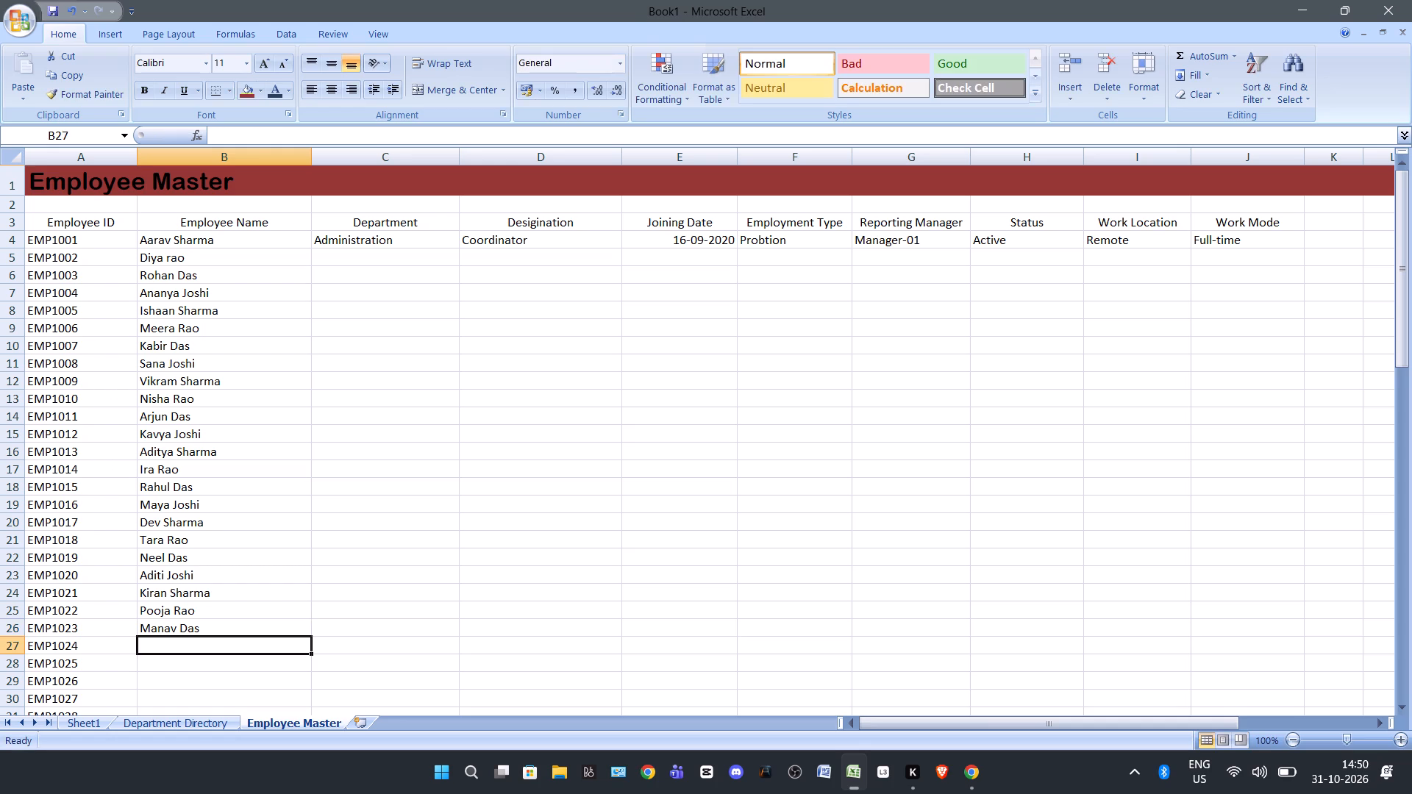
Enter the employee names for EMP1024 and EMP1025 in cells B27 and B28.
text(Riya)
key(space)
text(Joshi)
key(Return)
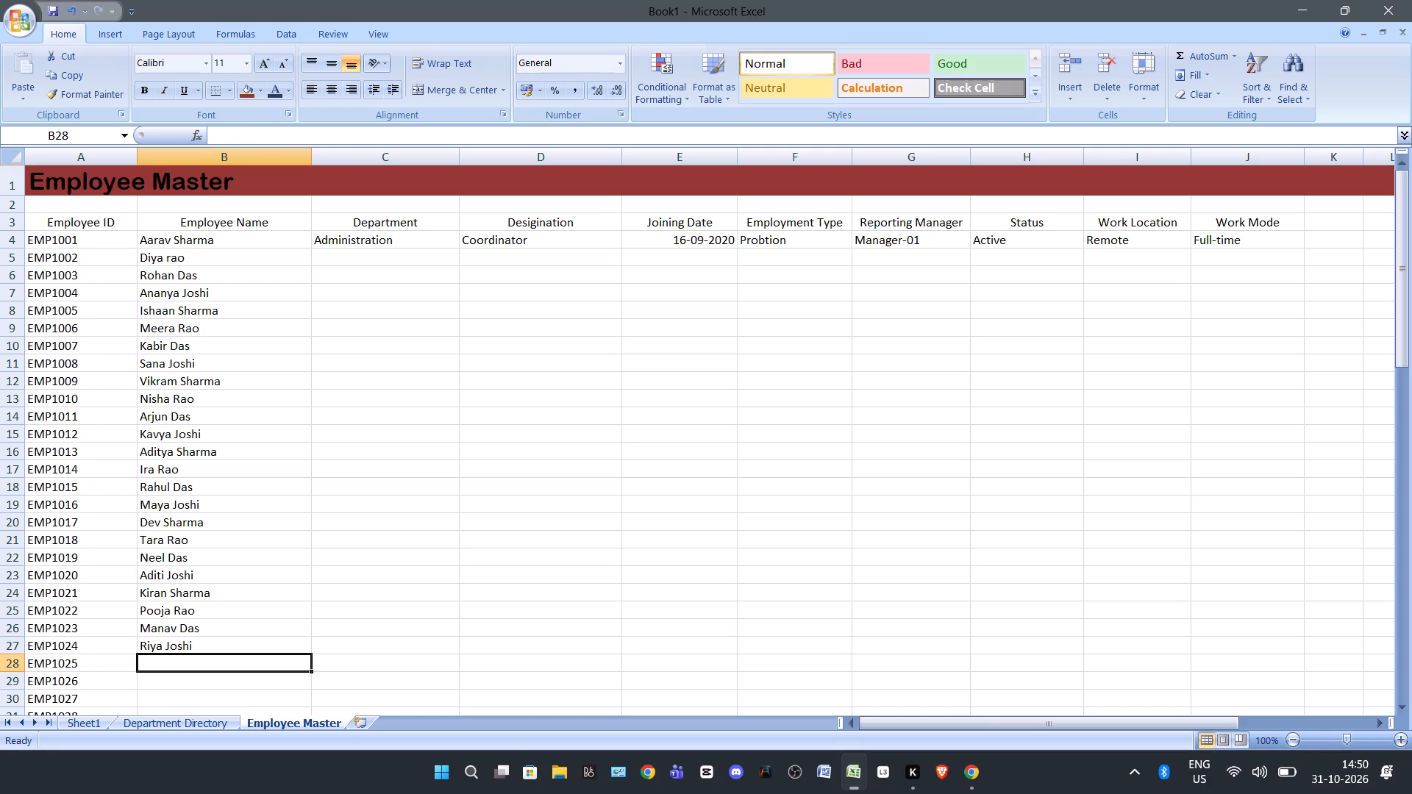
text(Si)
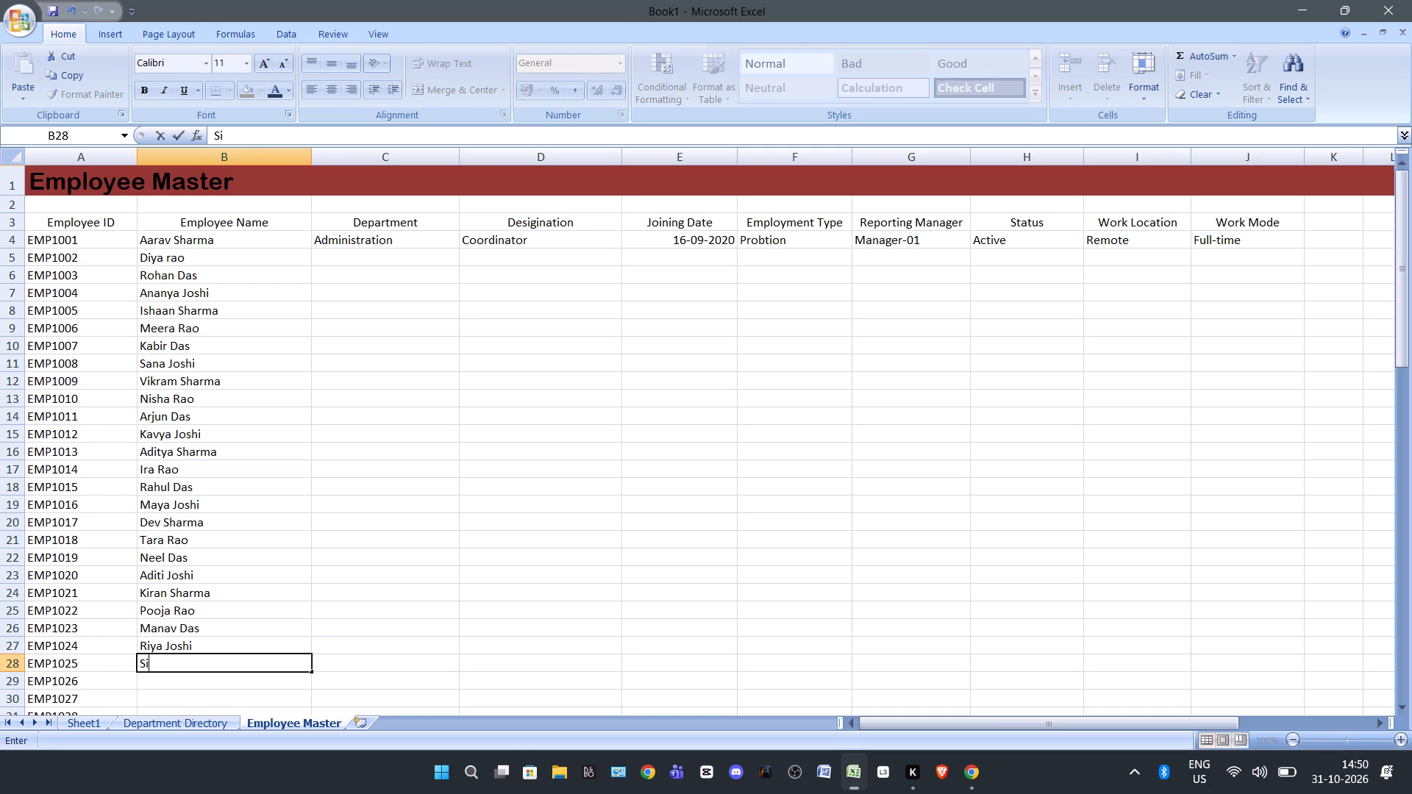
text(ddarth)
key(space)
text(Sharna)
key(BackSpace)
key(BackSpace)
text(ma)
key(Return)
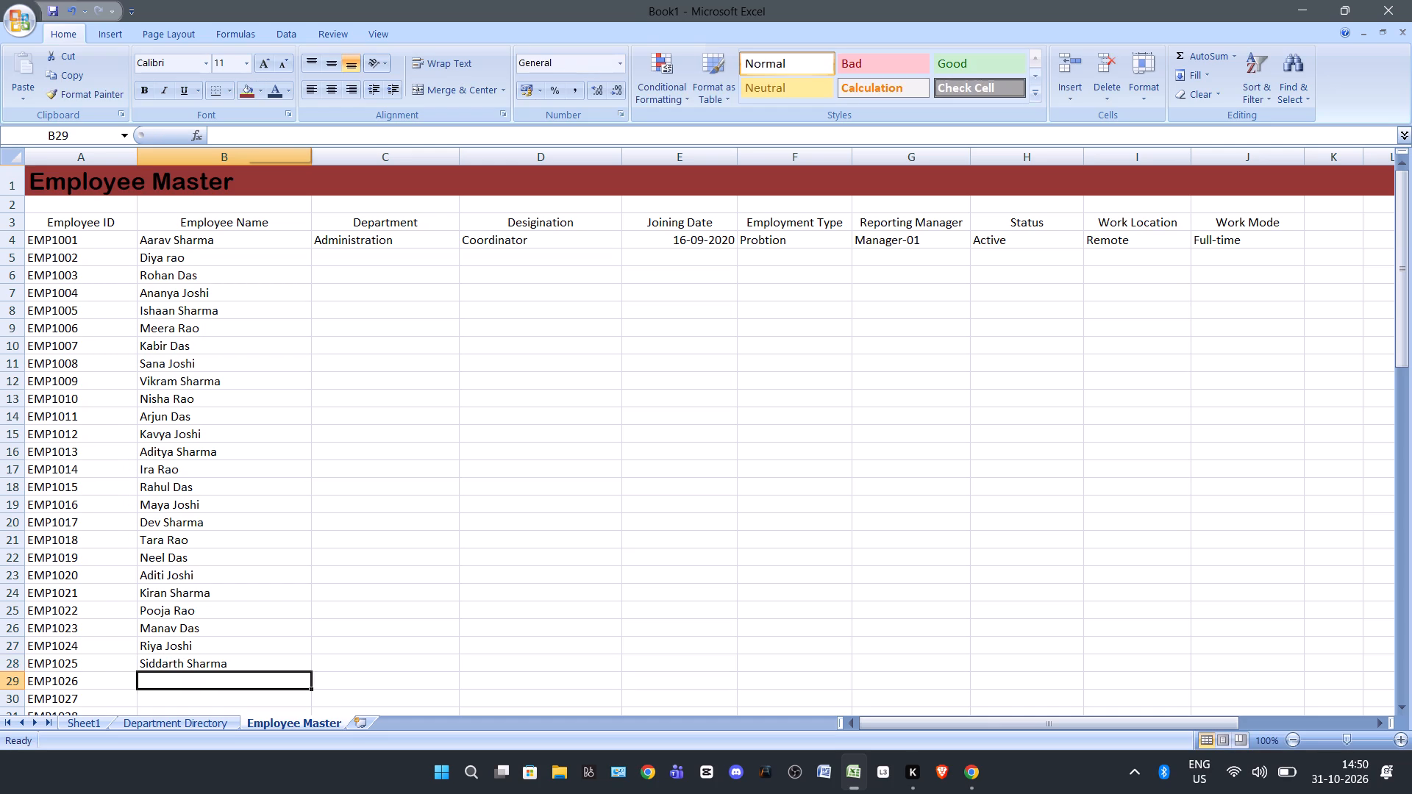
Enter the employee names for EMP1026 and EMP1027 in cells B29 and B30.
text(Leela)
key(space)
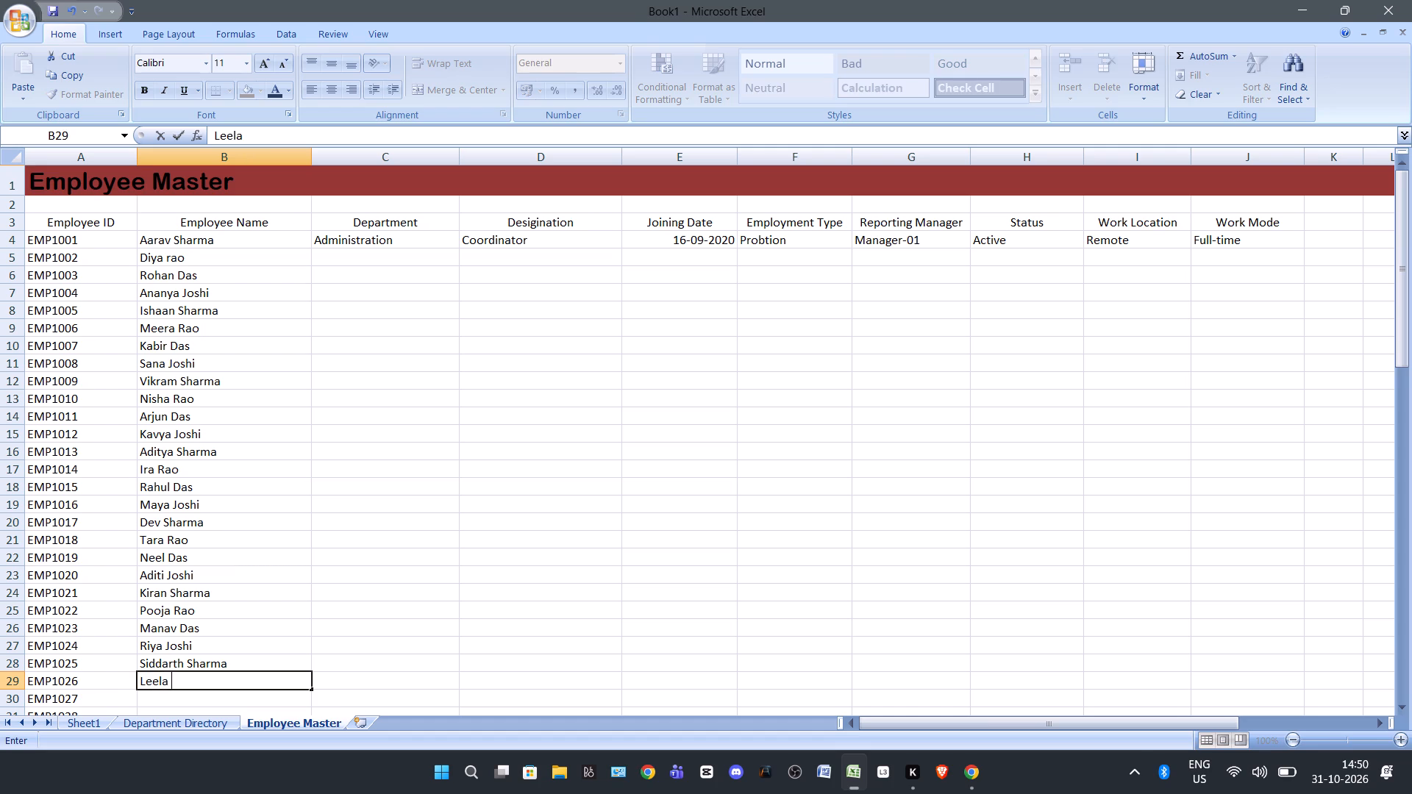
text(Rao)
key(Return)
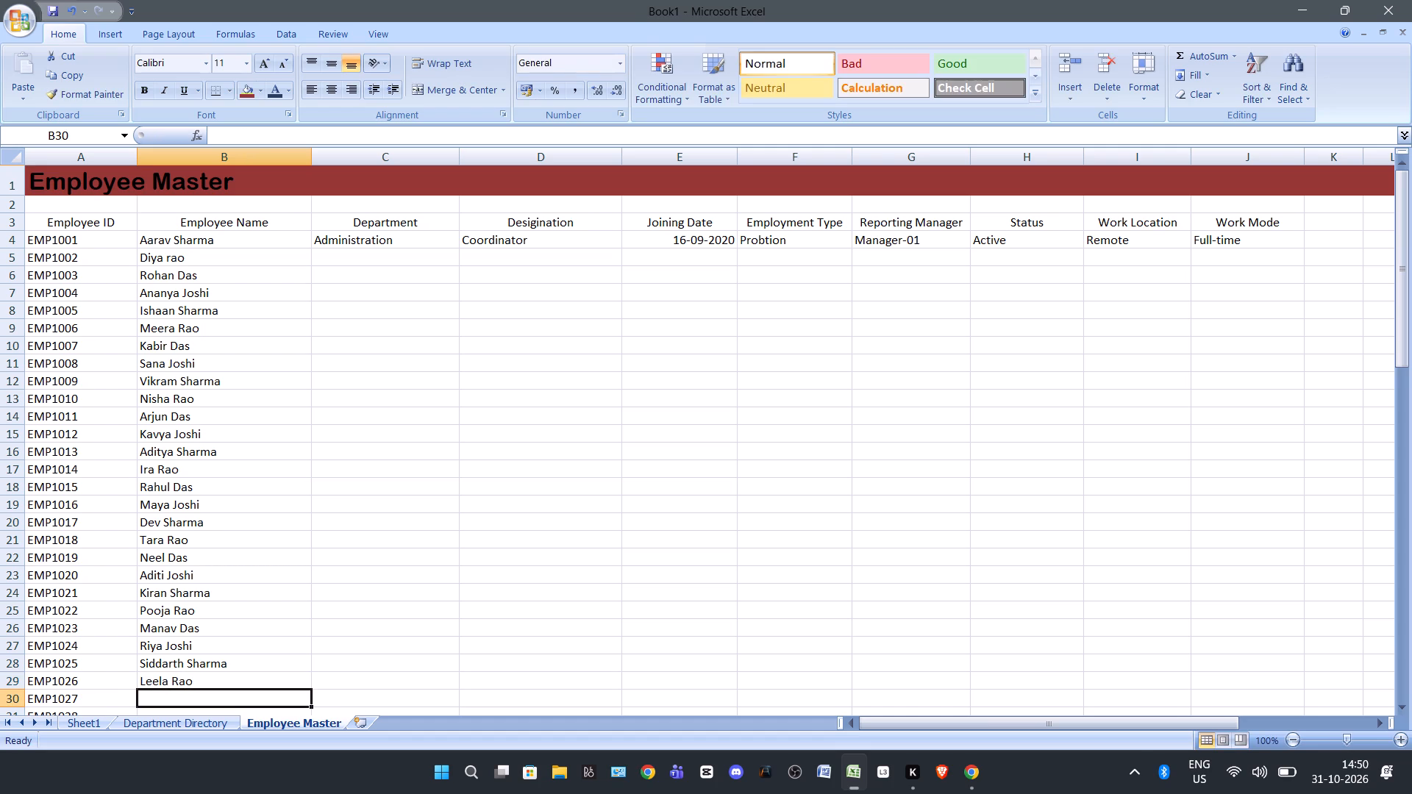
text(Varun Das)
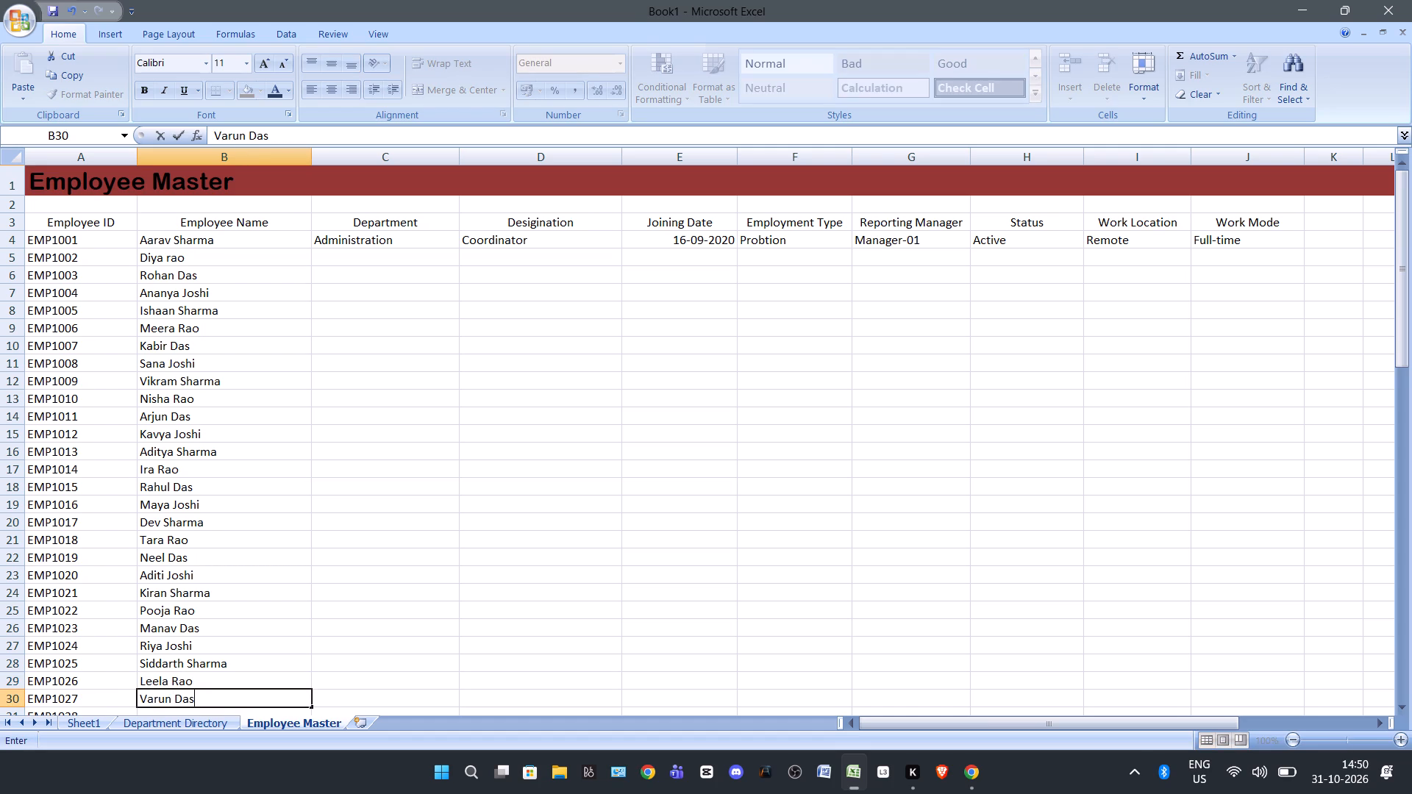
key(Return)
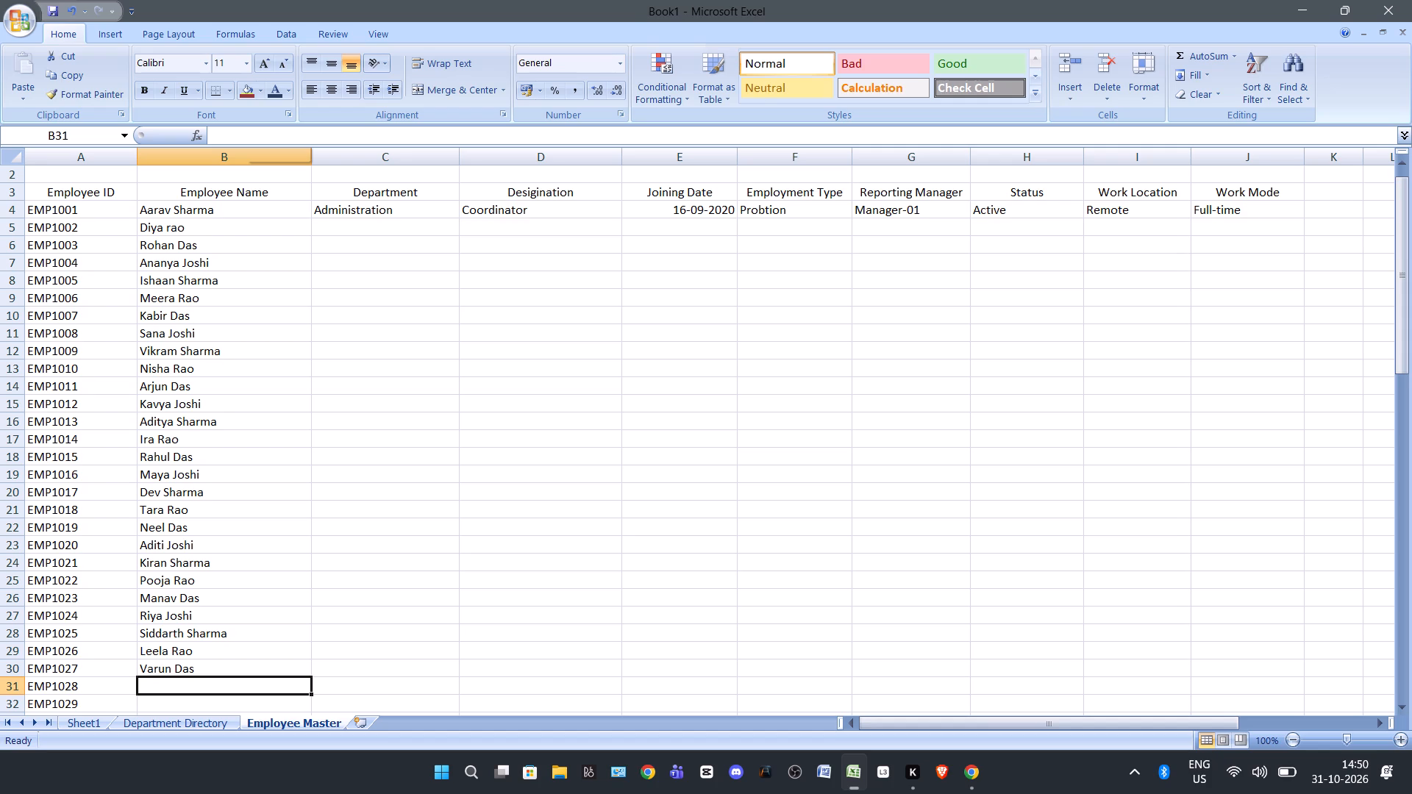
Enter the employee names for EMP1028, EMP1029 and EMP1030 in cells B31 to B33.
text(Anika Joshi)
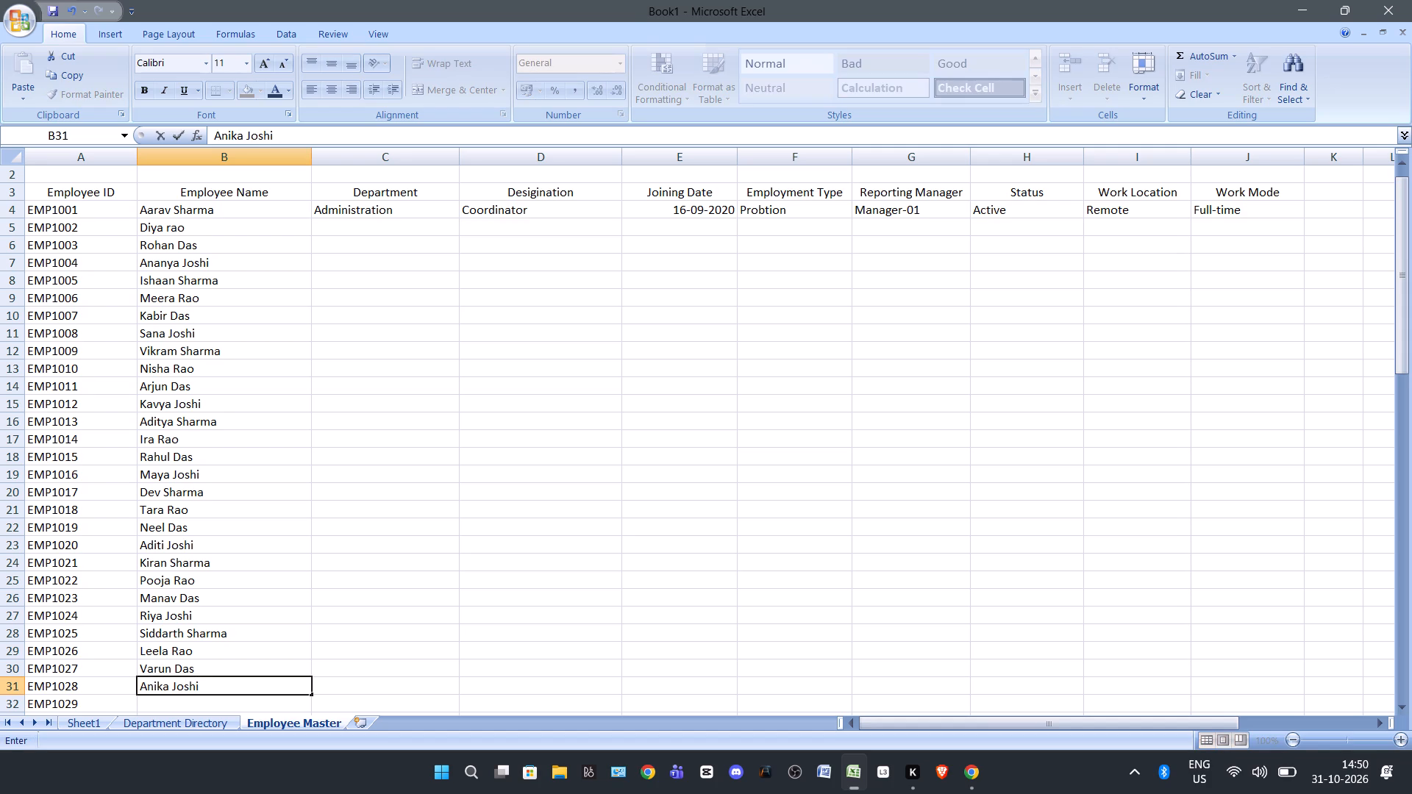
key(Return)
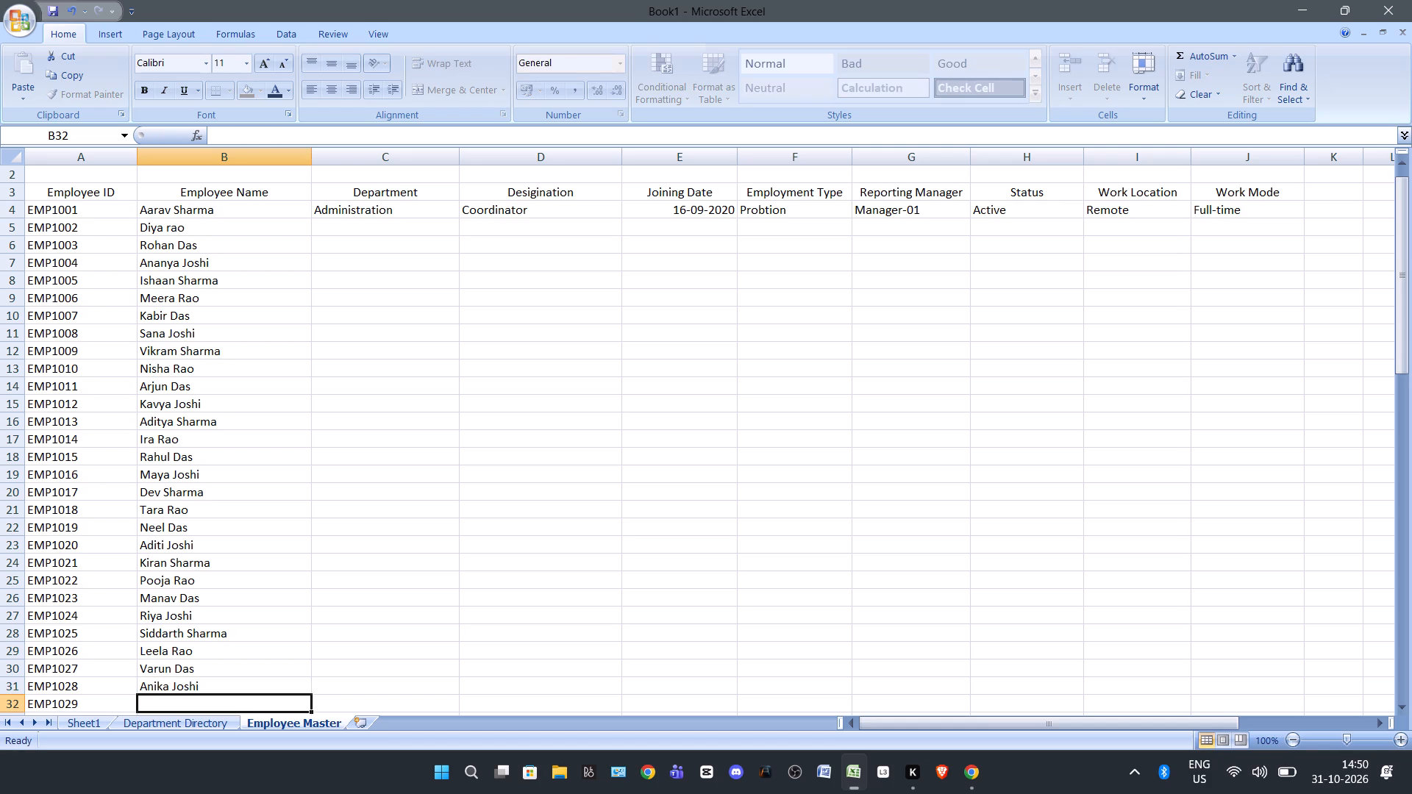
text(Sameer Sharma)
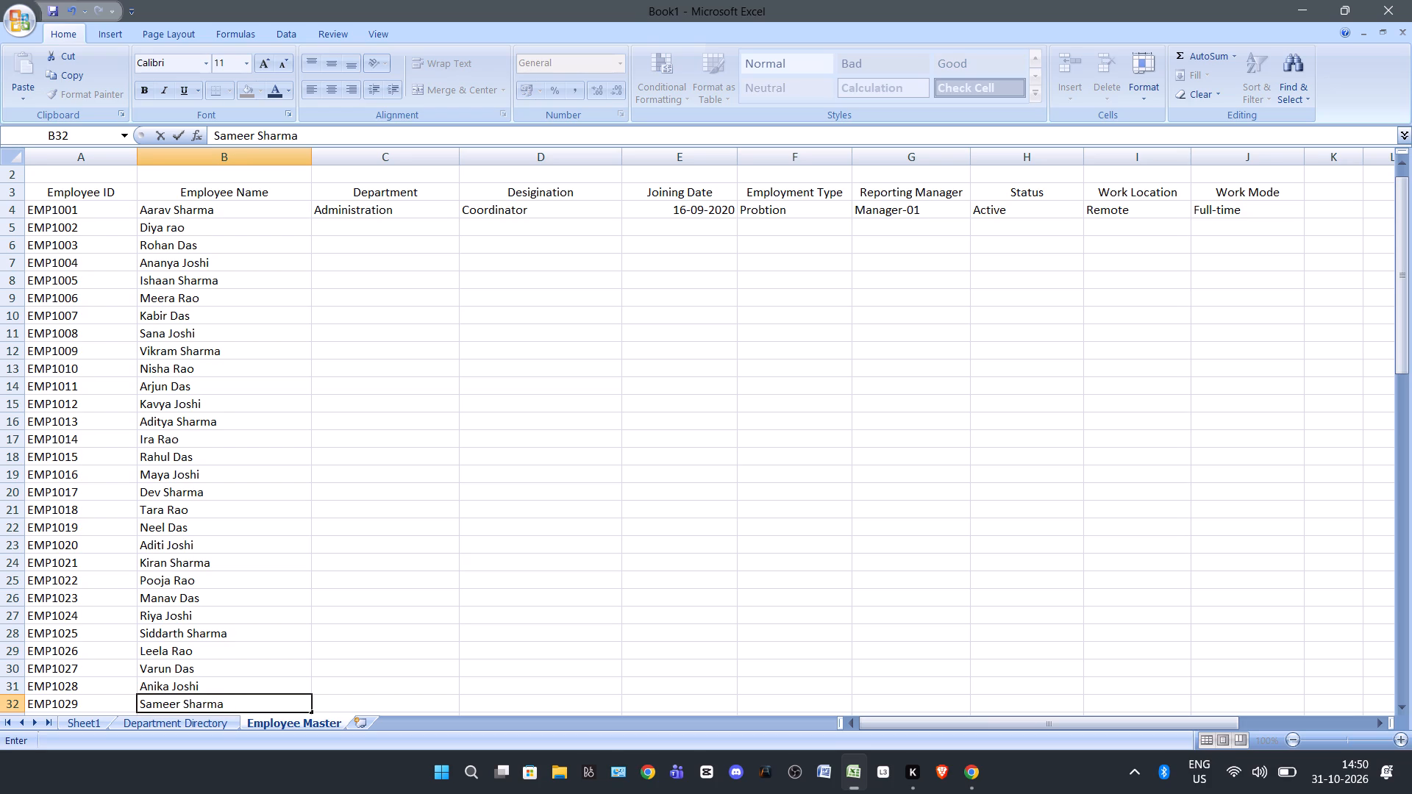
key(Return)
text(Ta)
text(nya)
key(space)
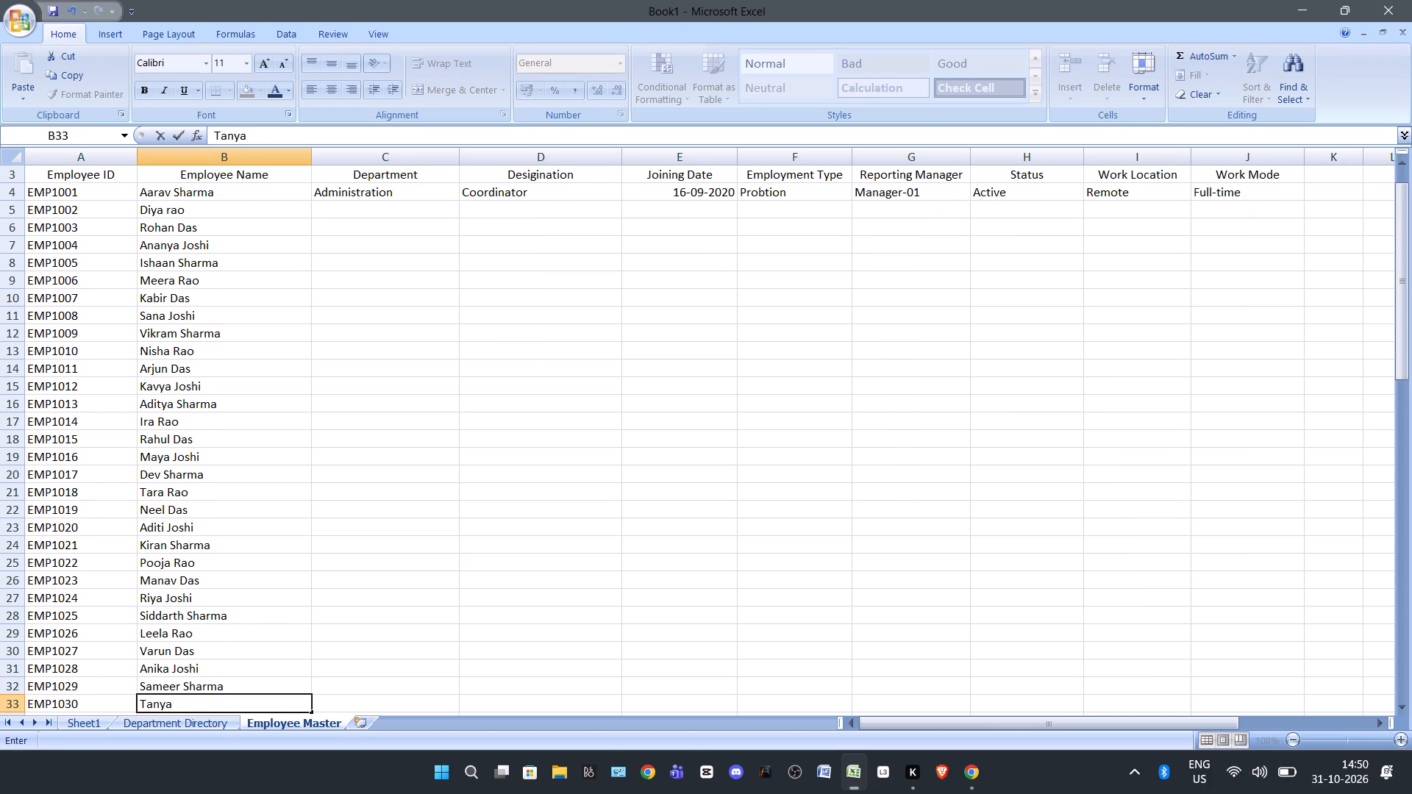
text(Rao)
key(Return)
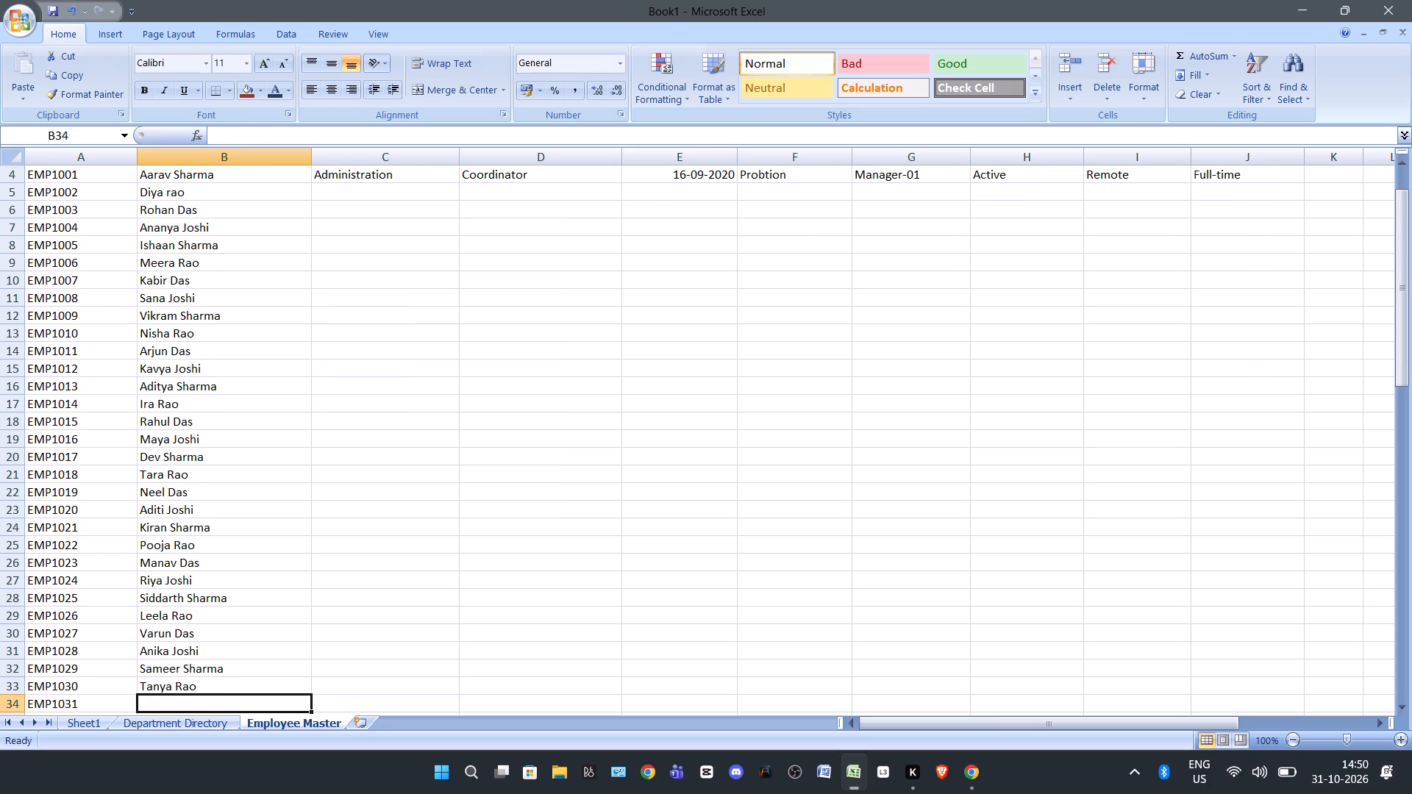
Enter the employee names for EMP1031 and EMP1032 in cells B34 and B35, capitalizing only the first letter of each name part.
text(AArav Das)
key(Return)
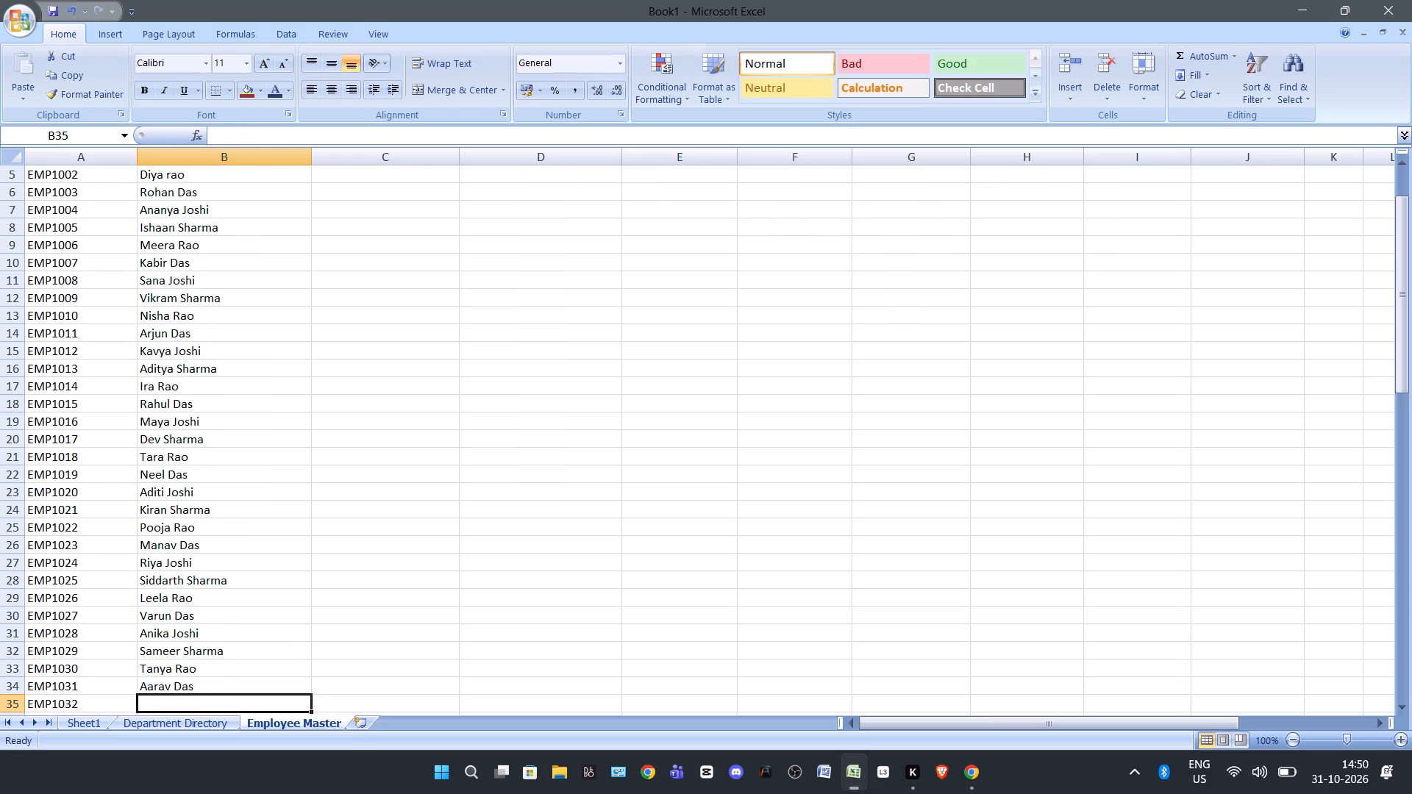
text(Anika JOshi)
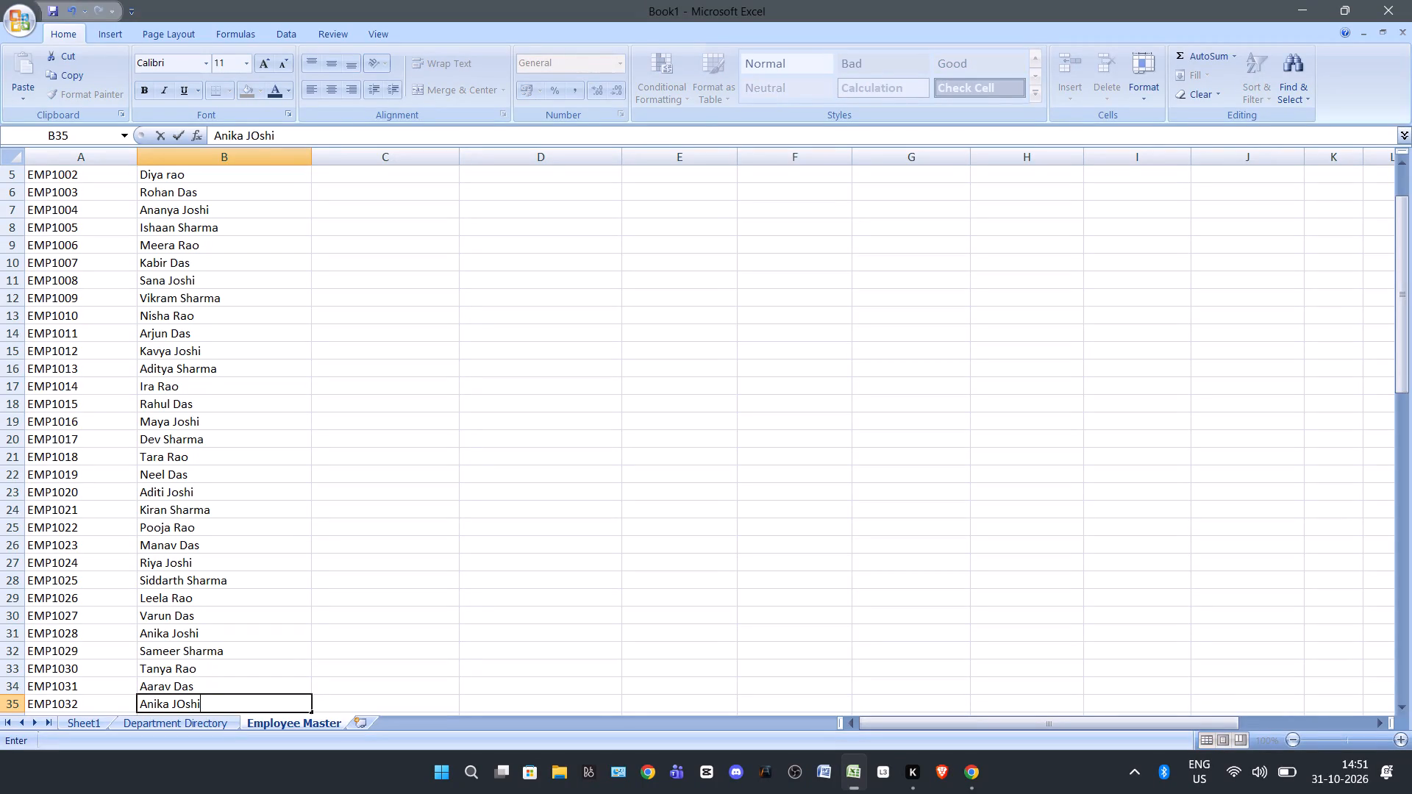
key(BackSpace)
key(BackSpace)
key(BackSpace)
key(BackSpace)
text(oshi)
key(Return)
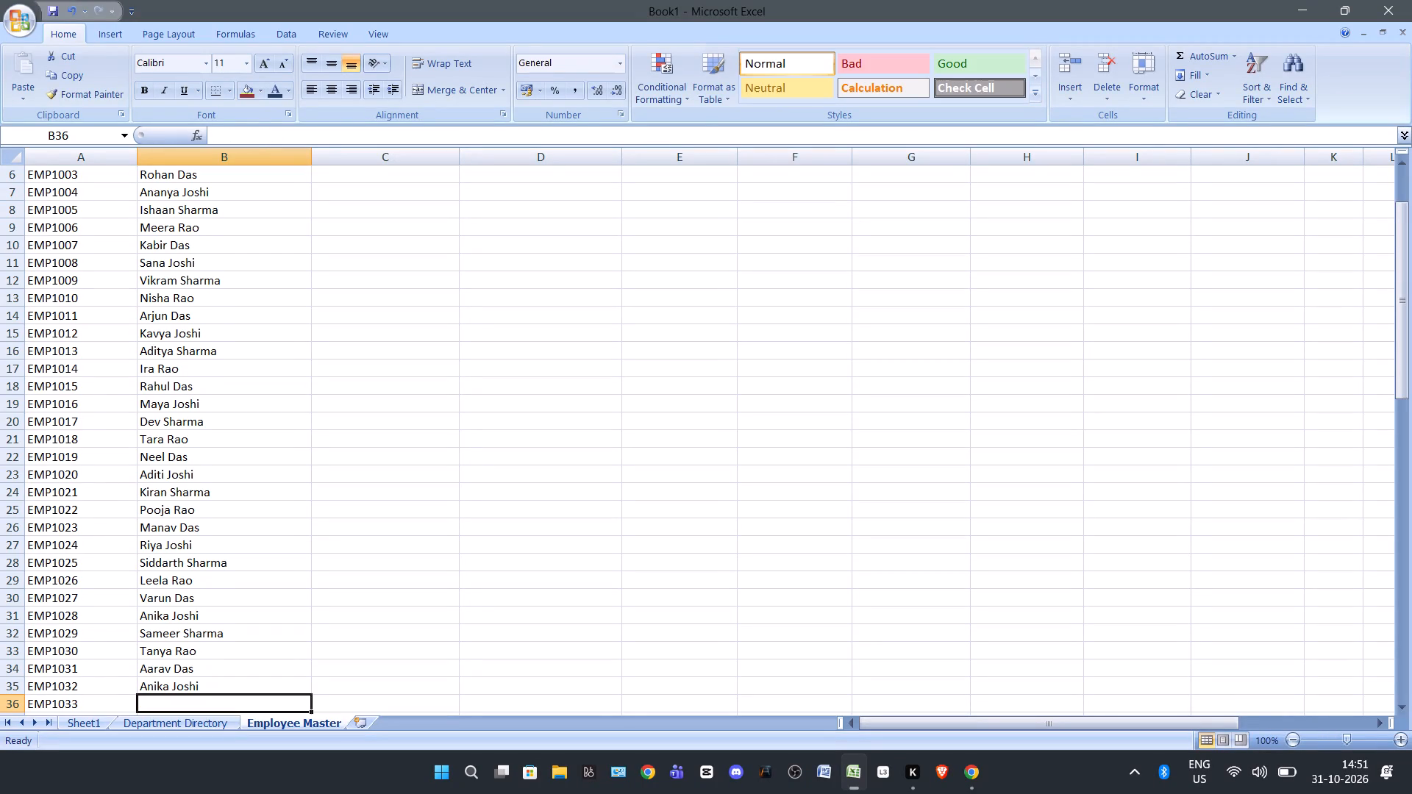